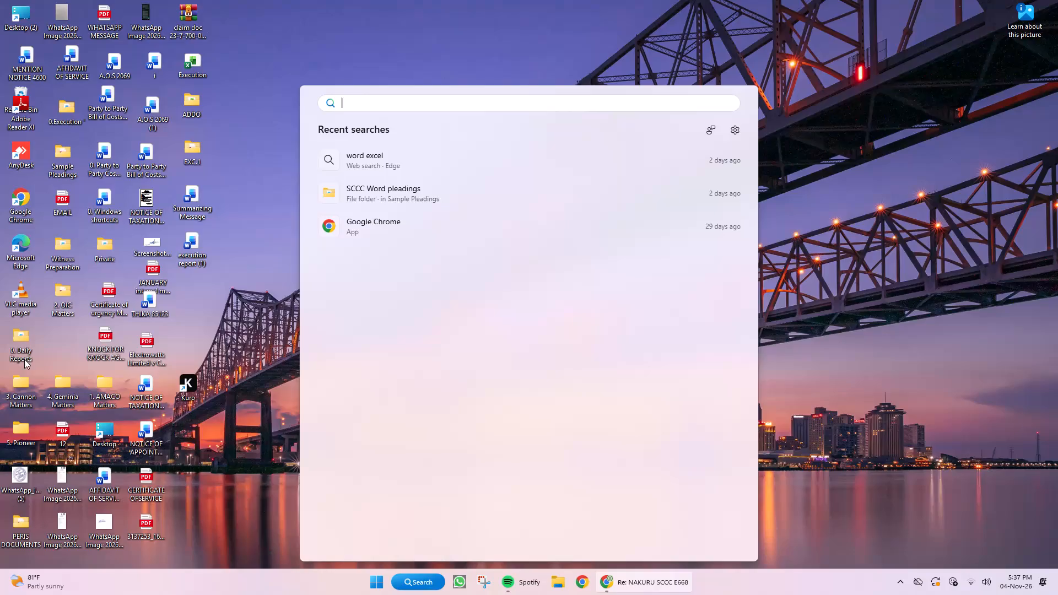
Search the computer for "WORK" from the desktop, and dismiss the search.
click(201, 521)
click(407, 580)
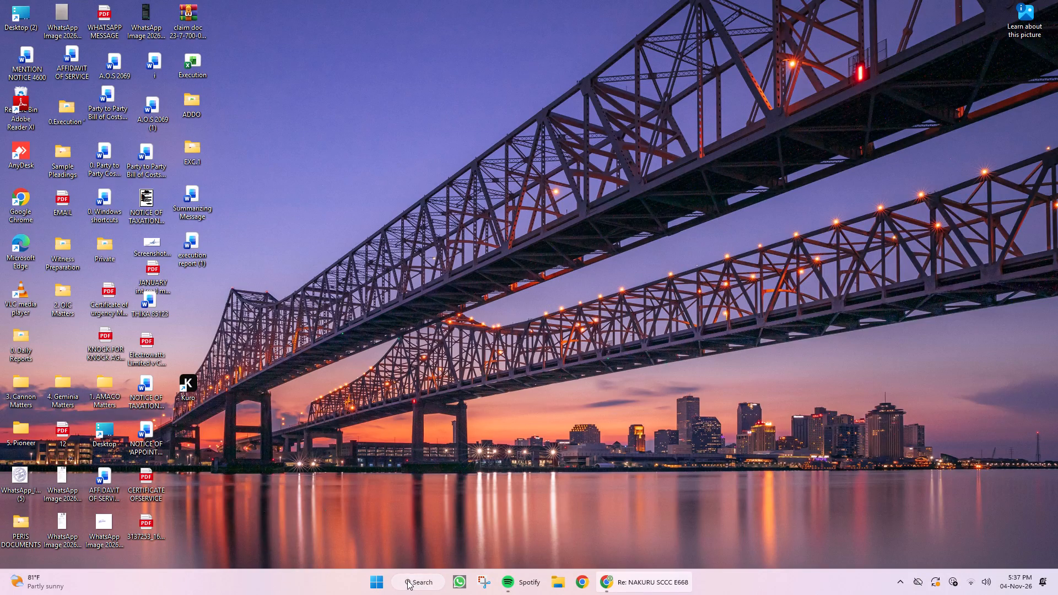
text(WOT)
key(BackSpace)
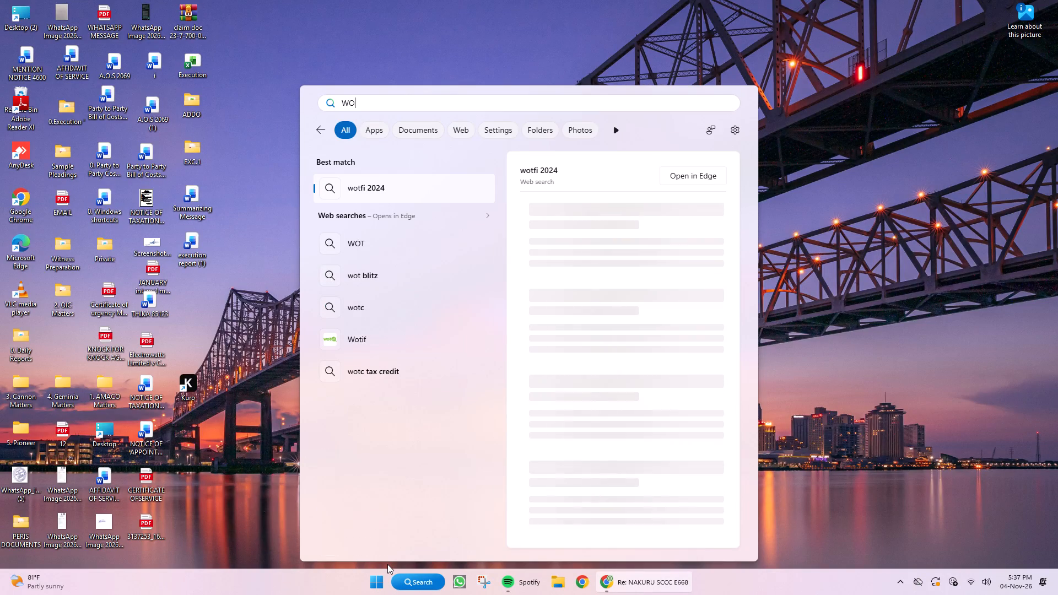
key(r)
key(k)
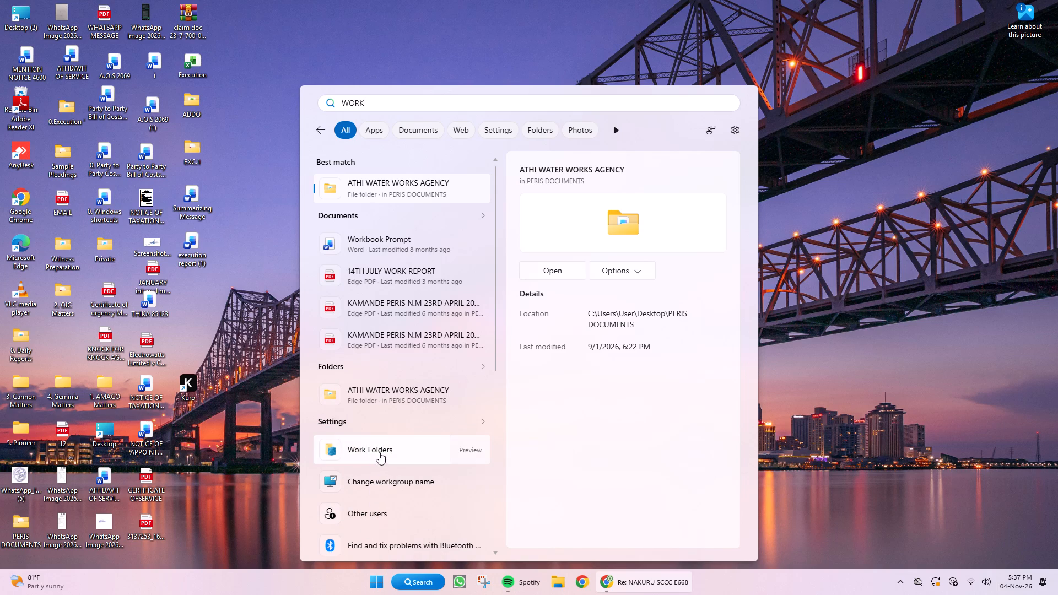
click(937, 363)
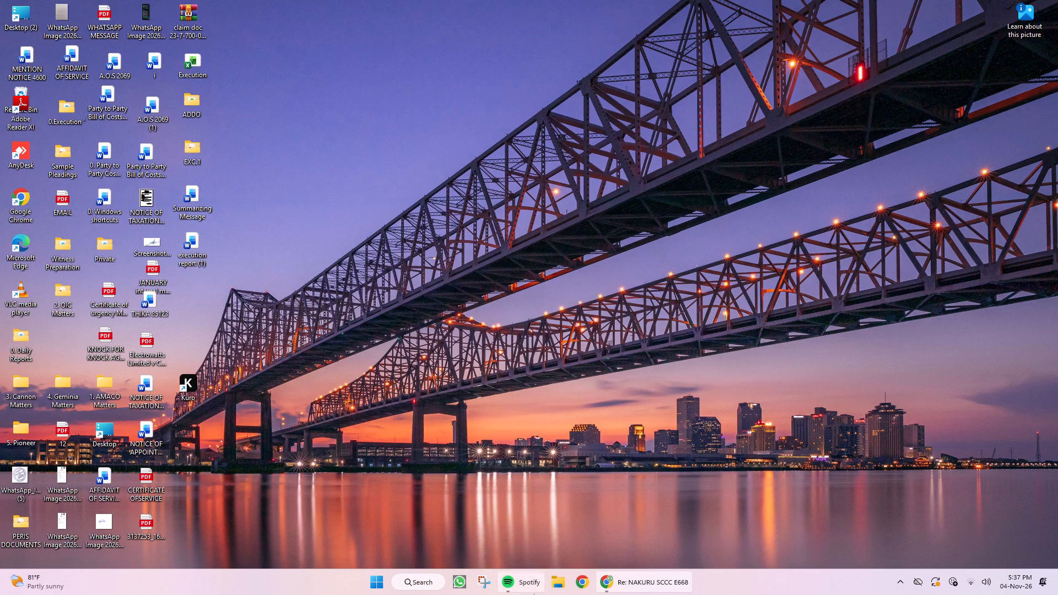
Open File Explorer, search Home for "WORK", and clear the search.
click(562, 586)
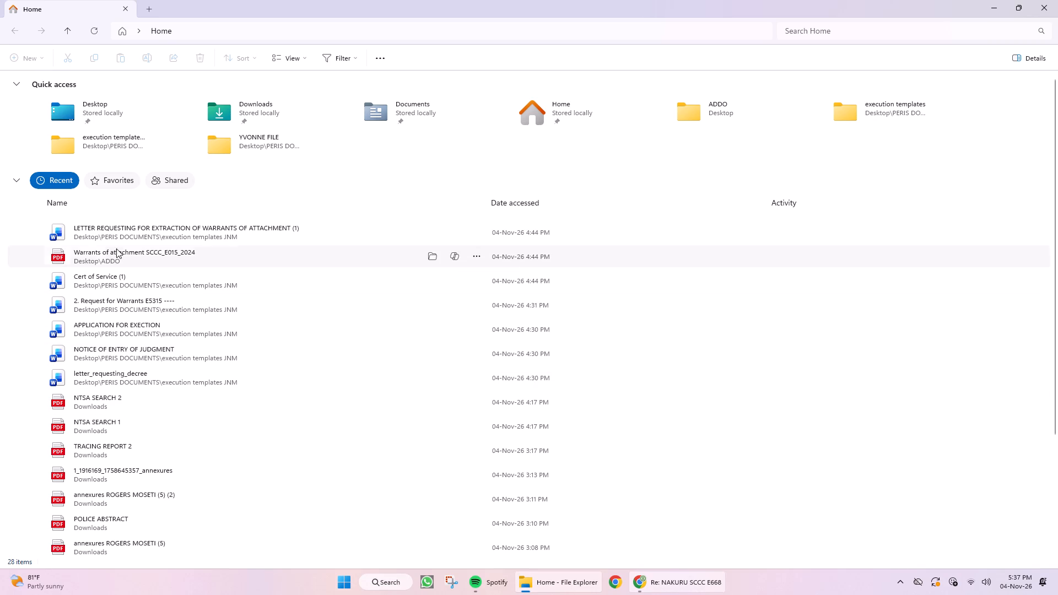
scroll(123, 262, up, 1)
click(827, 36)
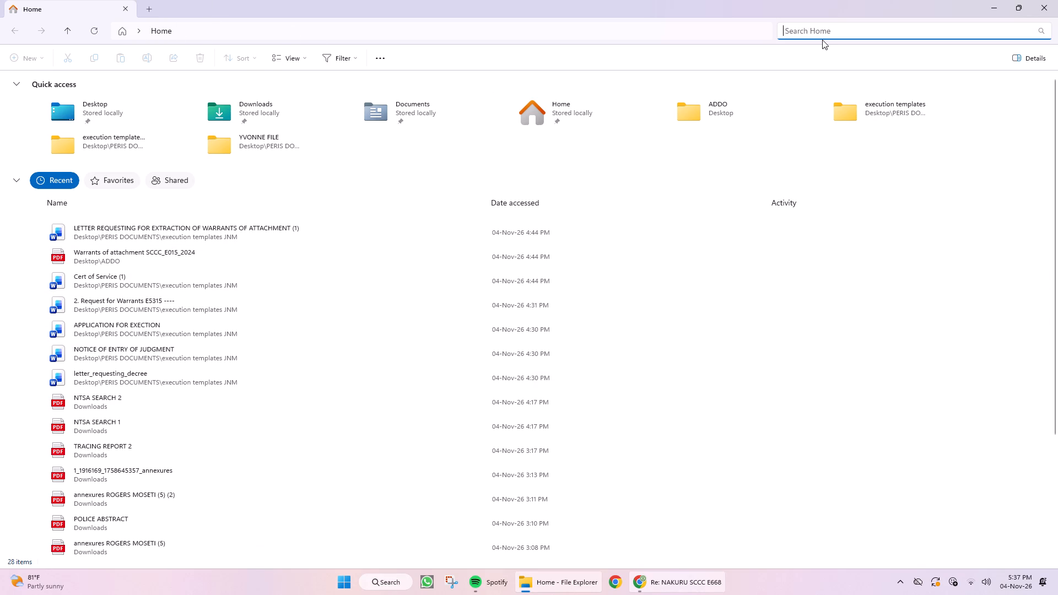
key(w)
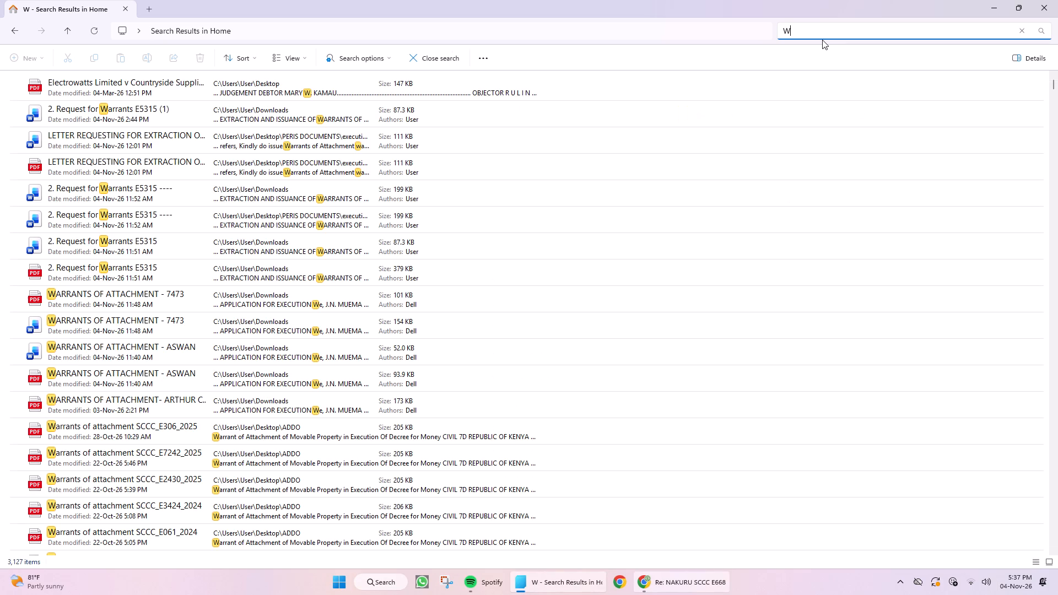
key(o)
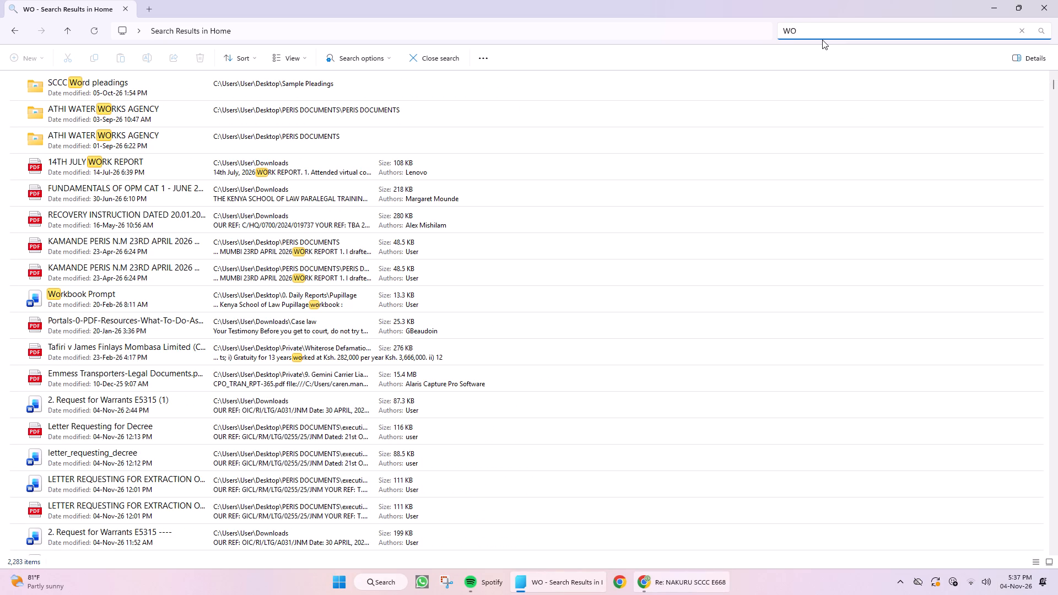
key(r)
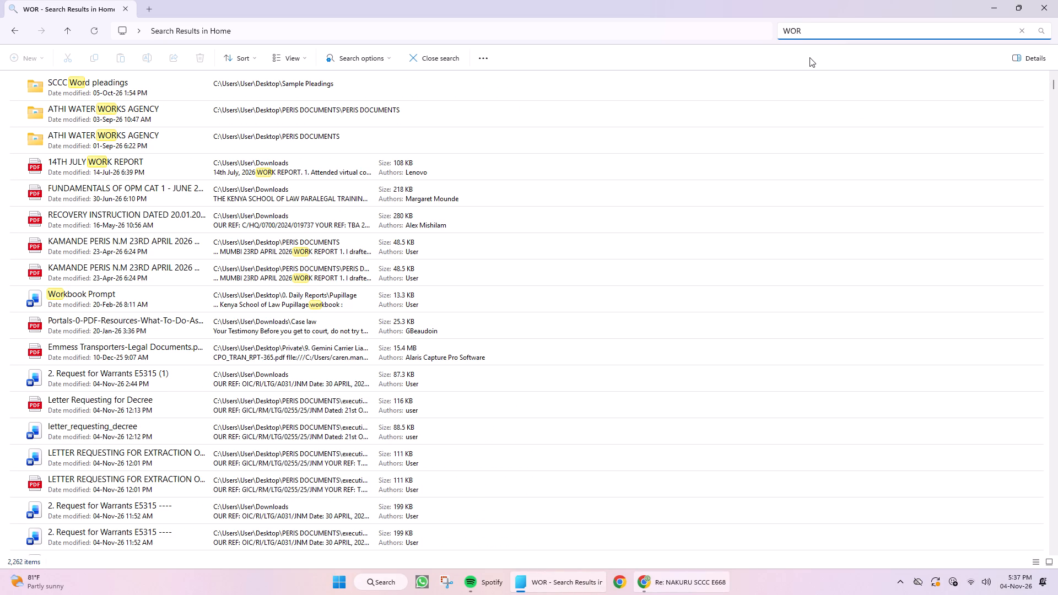
key(k)
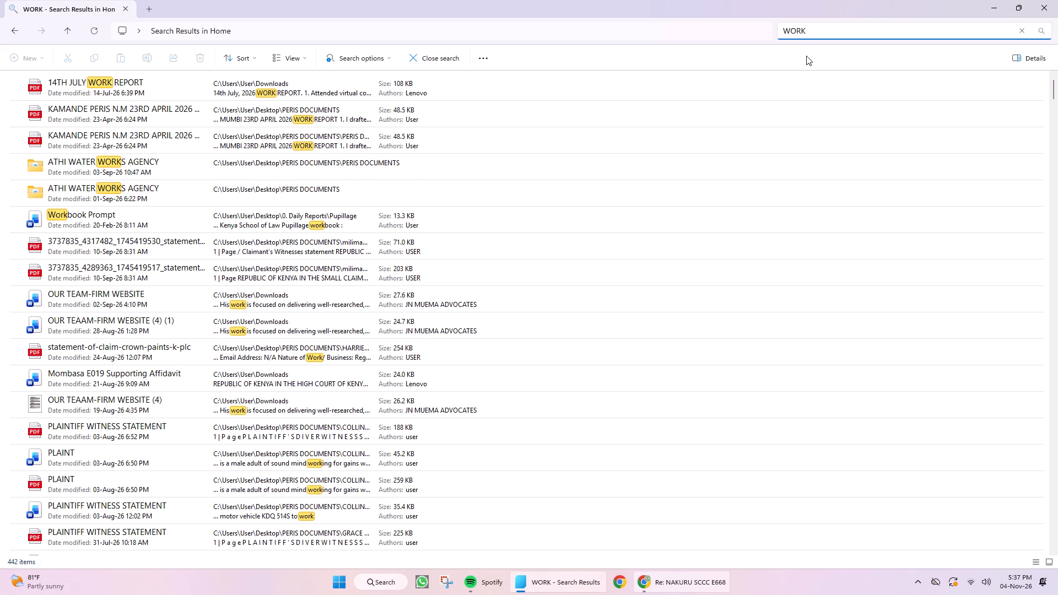
key(BackSpace)
key(BackSpace)
key(BackSpace)
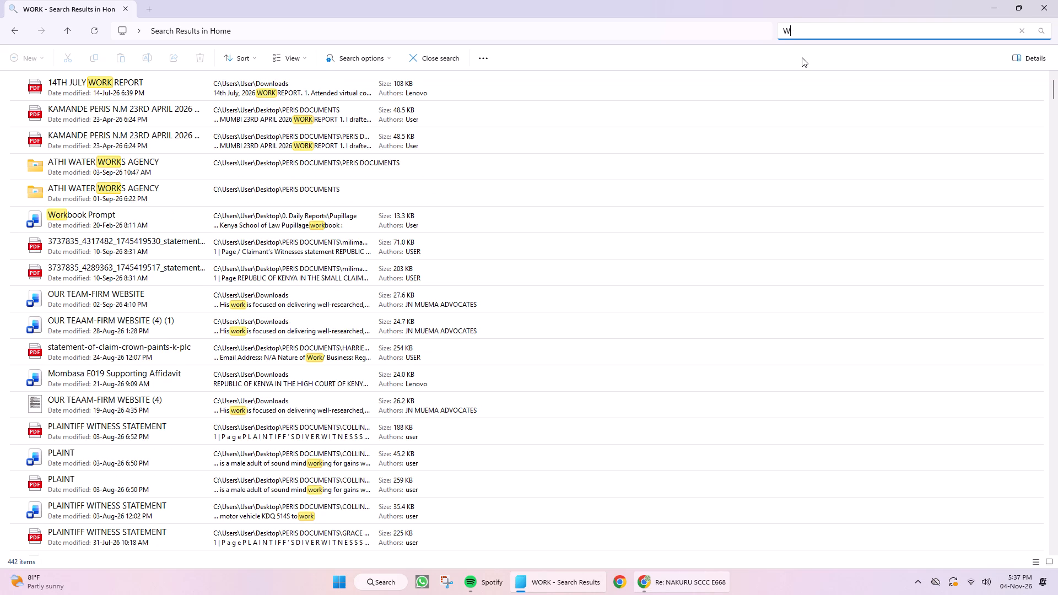
key(BackSpace)
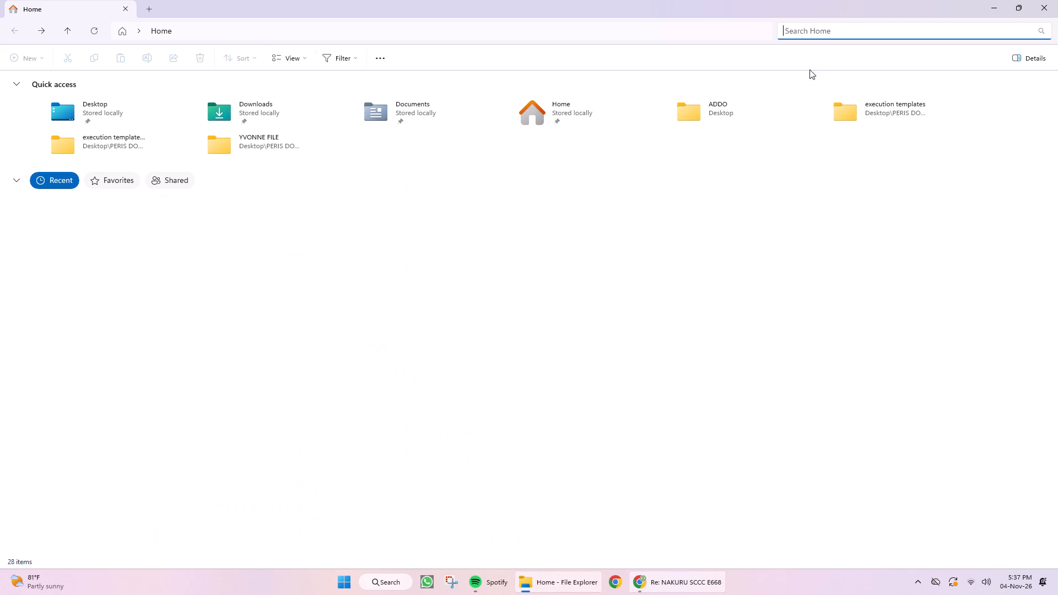
Check the recent files in Home, and search Home again for "Work".
scroll(434, 299, down, 2)
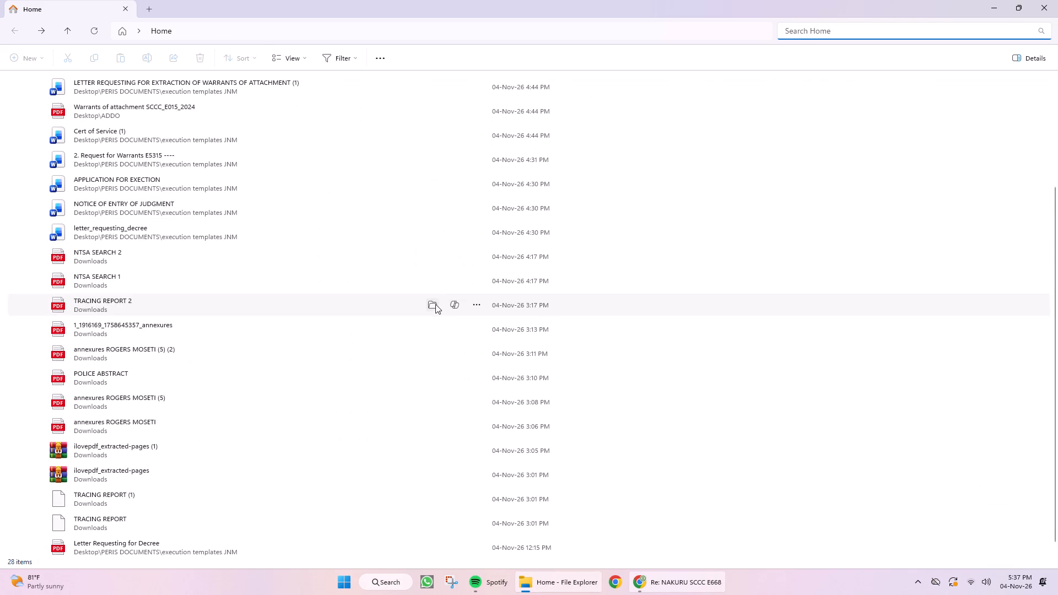
scroll(191, 219, down, 7)
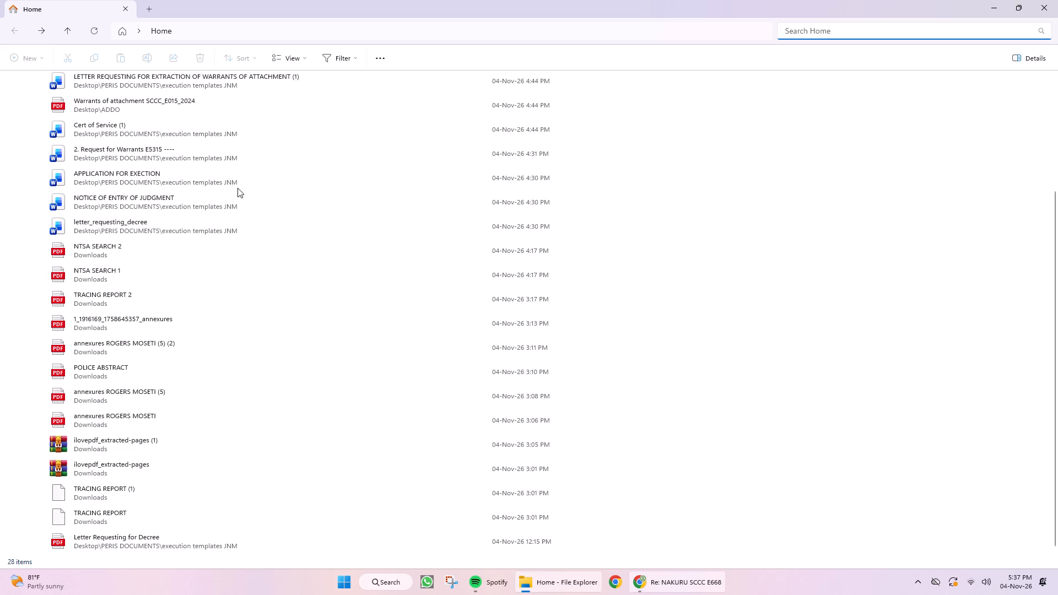
scroll(352, 160, up, 6)
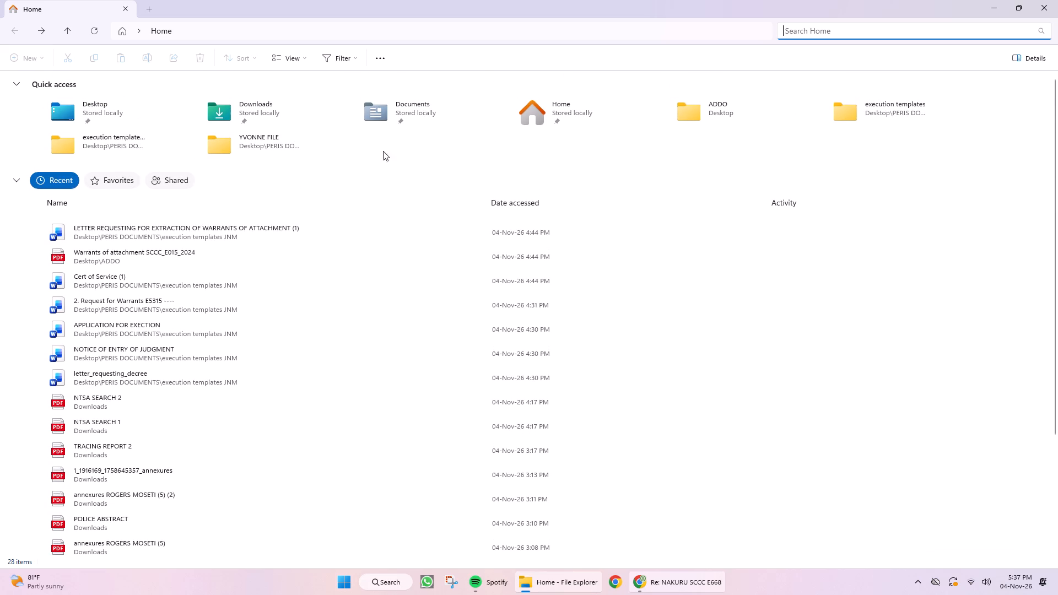
scroll(383, 151, up, 3)
click(854, 28)
text(WORK)
key(BackSpace)
key(BackSpace)
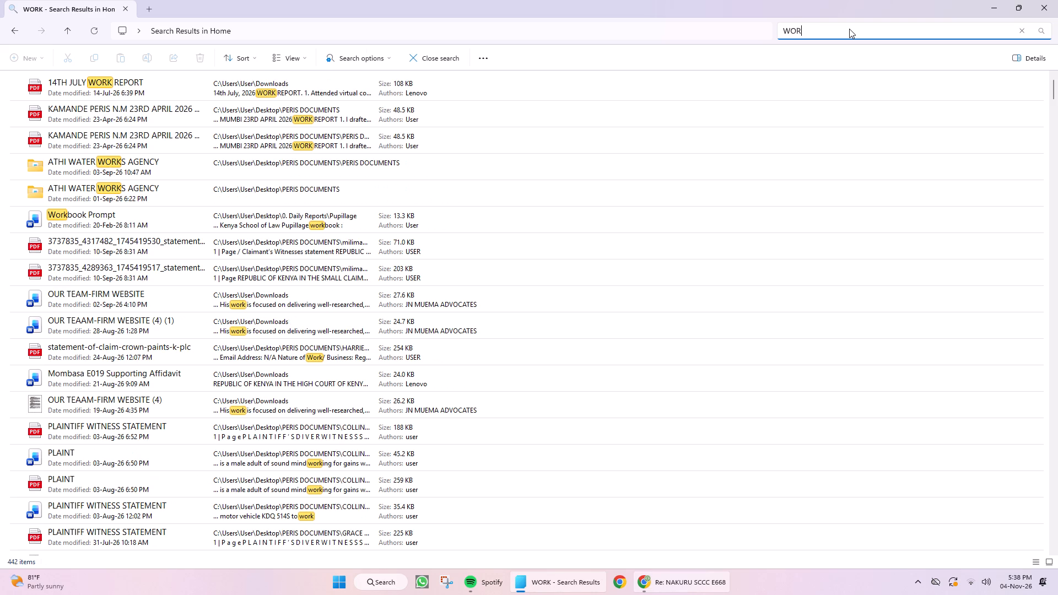
key(BackSpace)
text(ork)
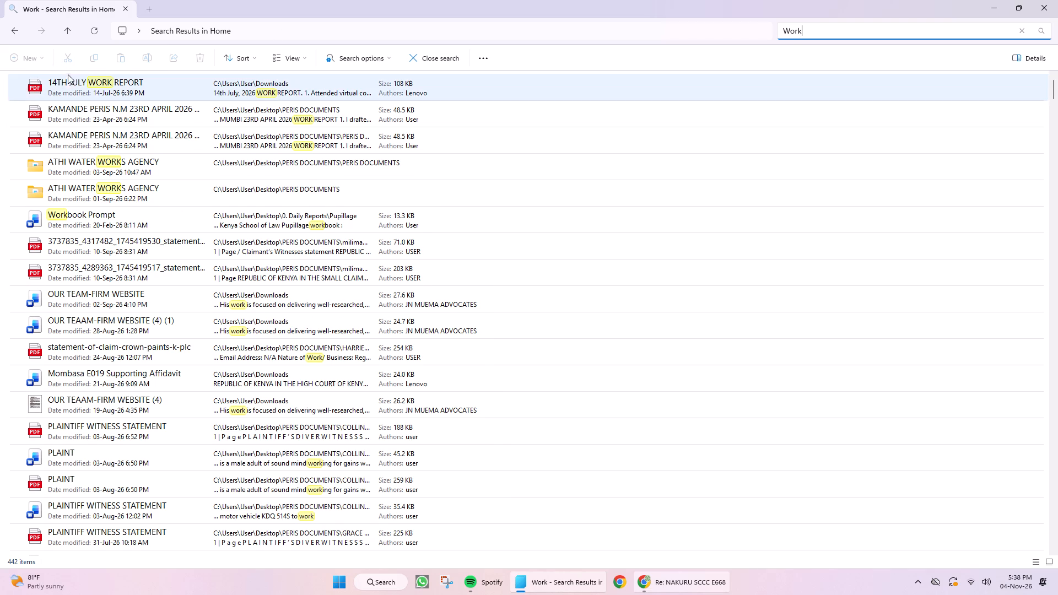
Open the 23rd April 2026 work report PDF stored directly in PERIS DOCUMENTS, view it, and close it.
drag(70, 90, 73, 98)
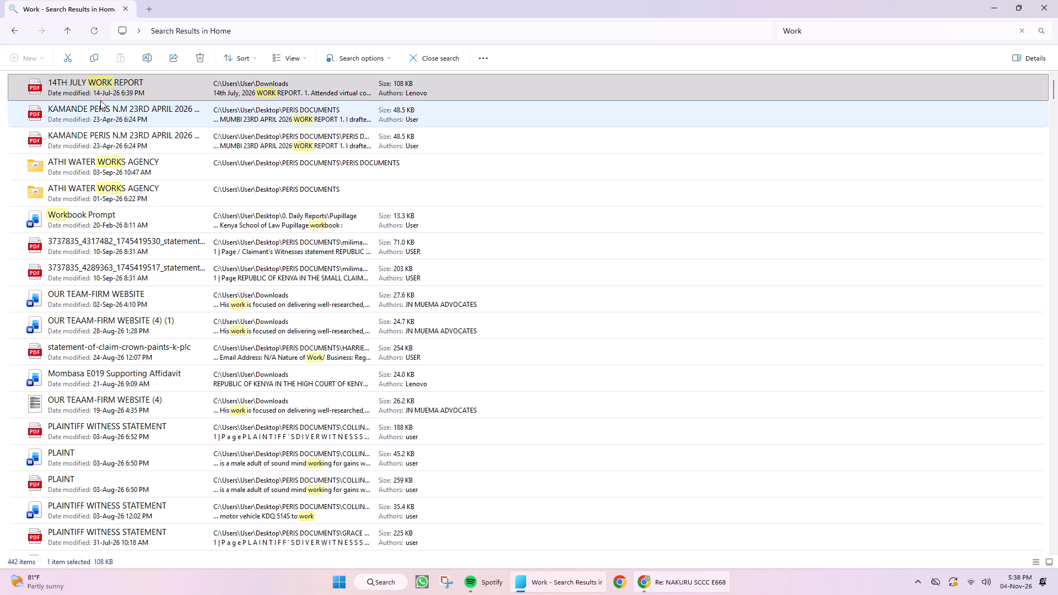
double_click(100, 100)
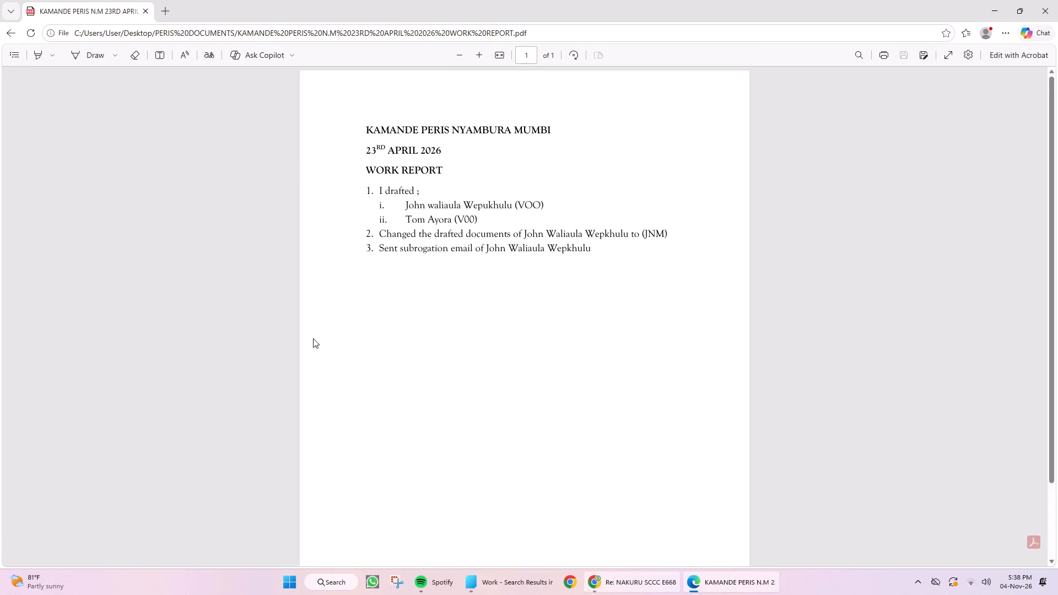
click(14, 30)
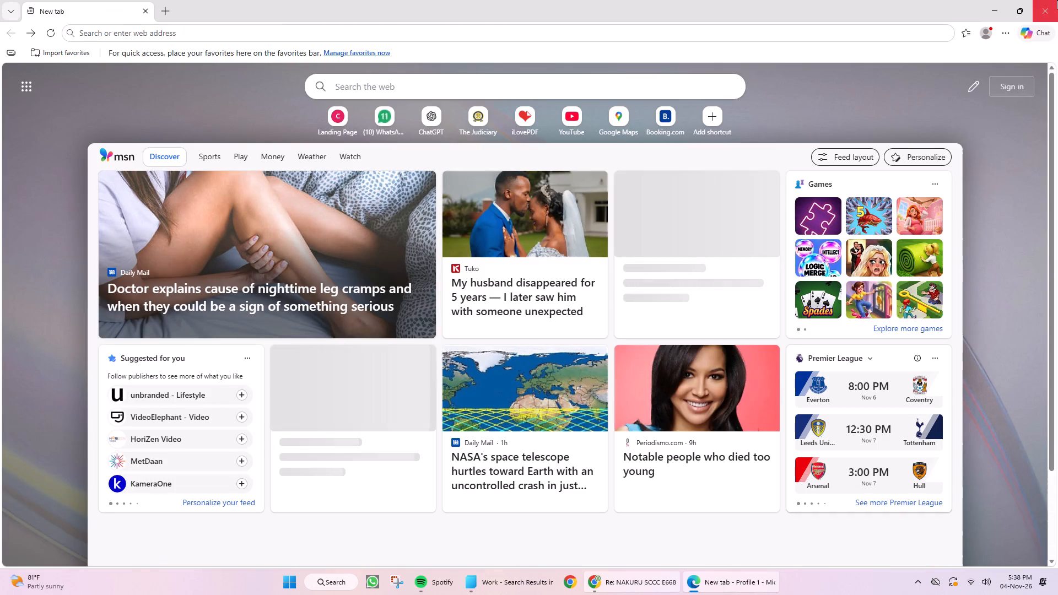
click(1057, 0)
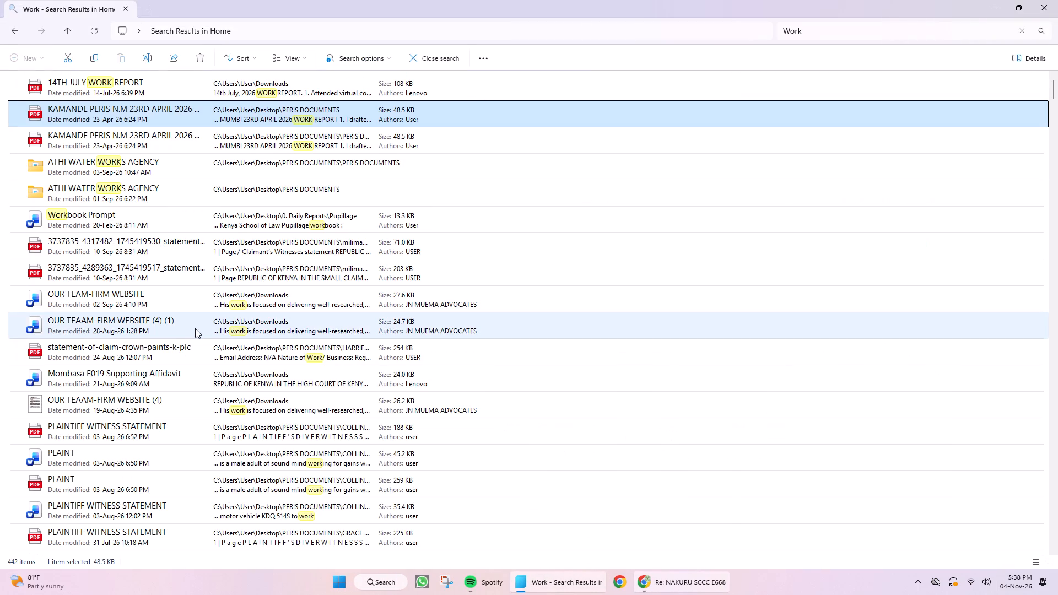
Go back from the "Work" search results.
scroll(195, 328, up, 3)
click(8, 29)
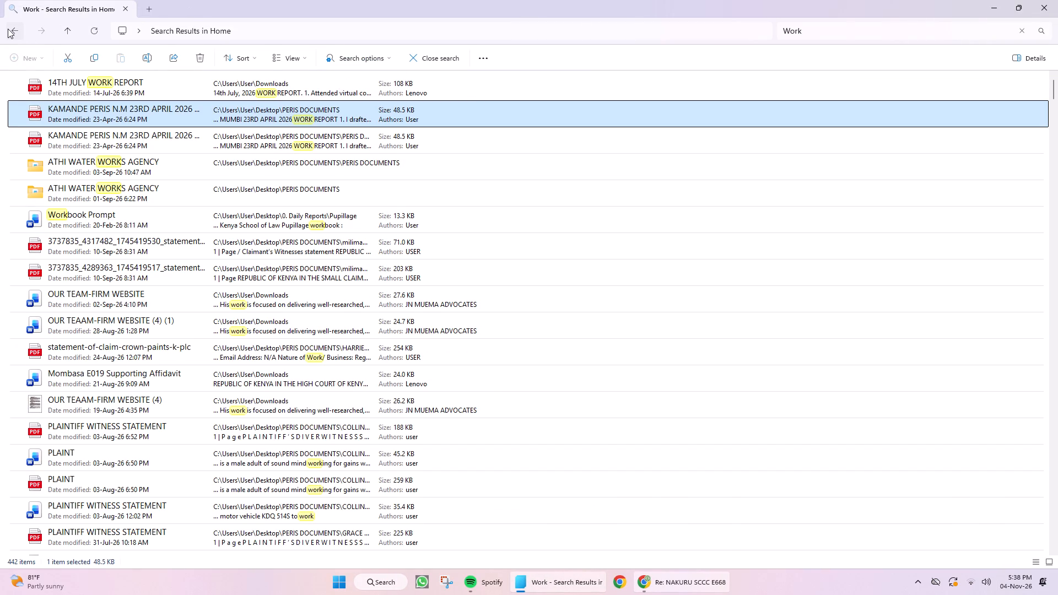
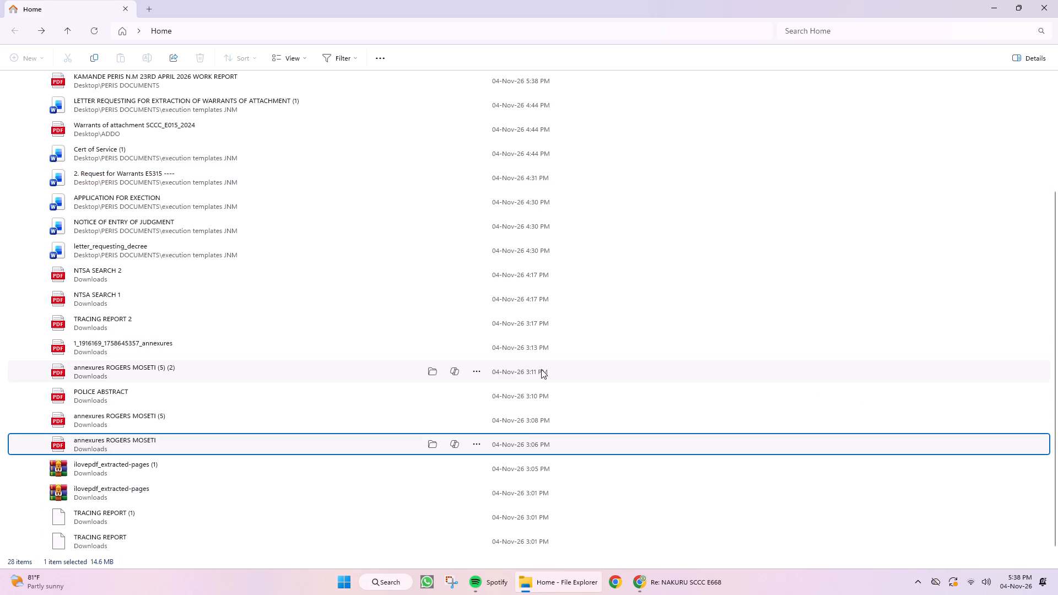
Look through the recent files in Home, collapse the Recent list, and close File Explorer.
click(495, 444)
scroll(425, 419, down, 6)
click(27, 35)
scroll(83, 287, down, 11)
scroll(126, 280, up, 3)
scroll(126, 280, down, 9)
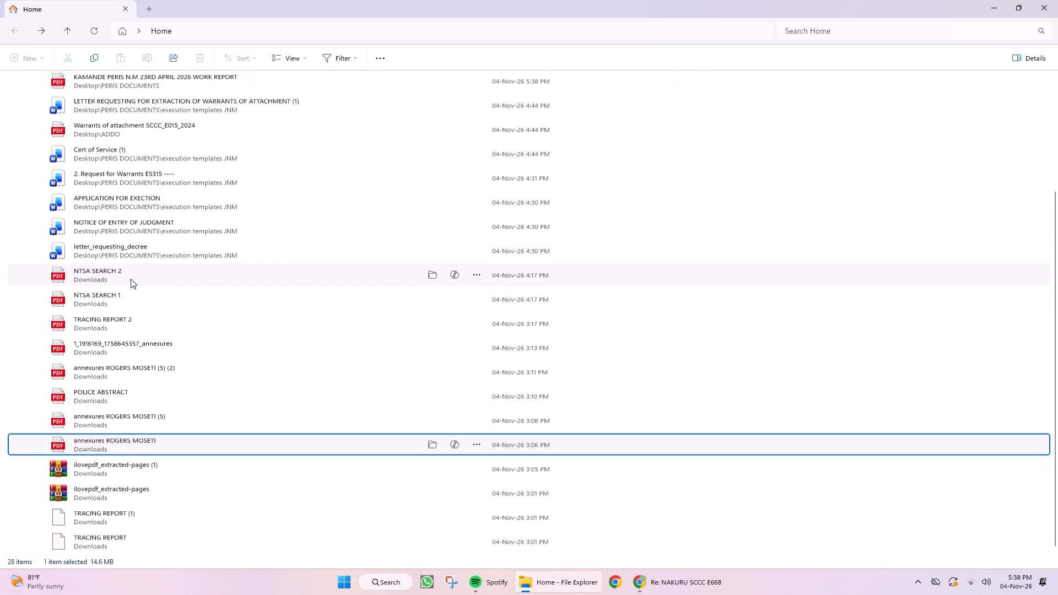
scroll(131, 279, down, 5)
scroll(134, 279, up, 10)
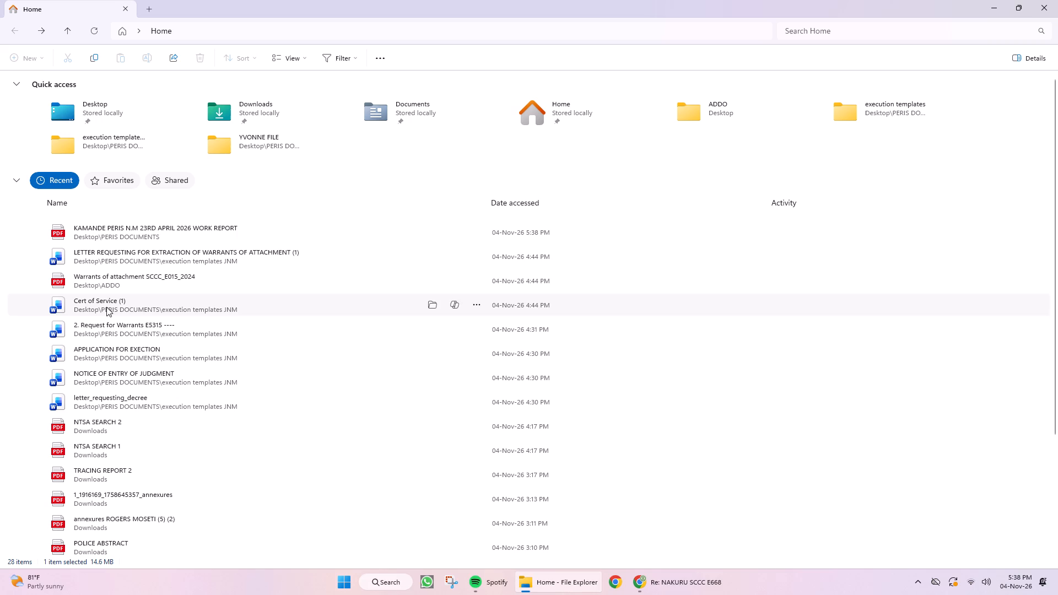
click(14, 182)
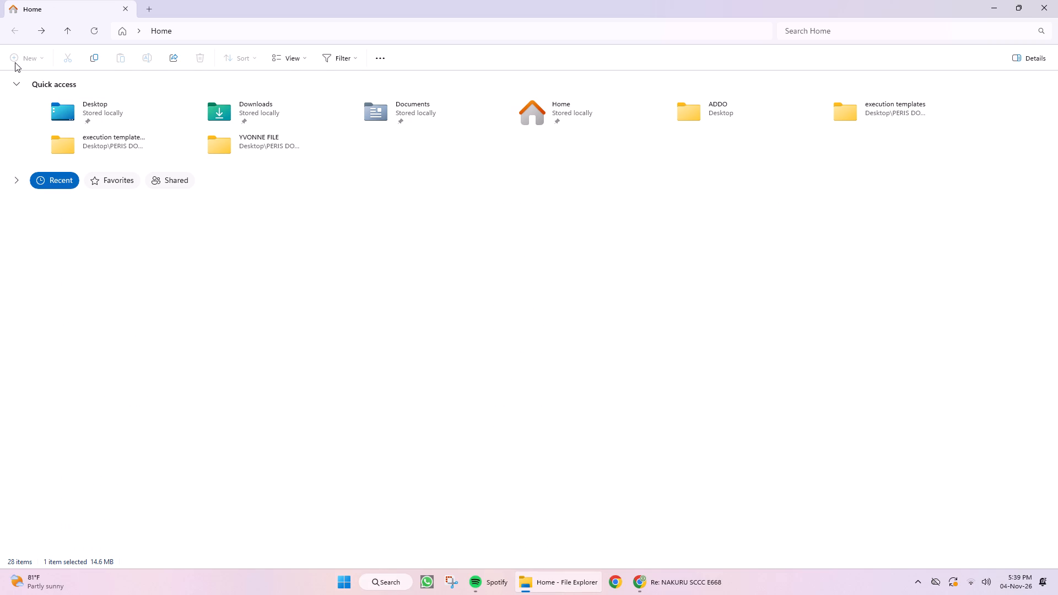
click(10, 90)
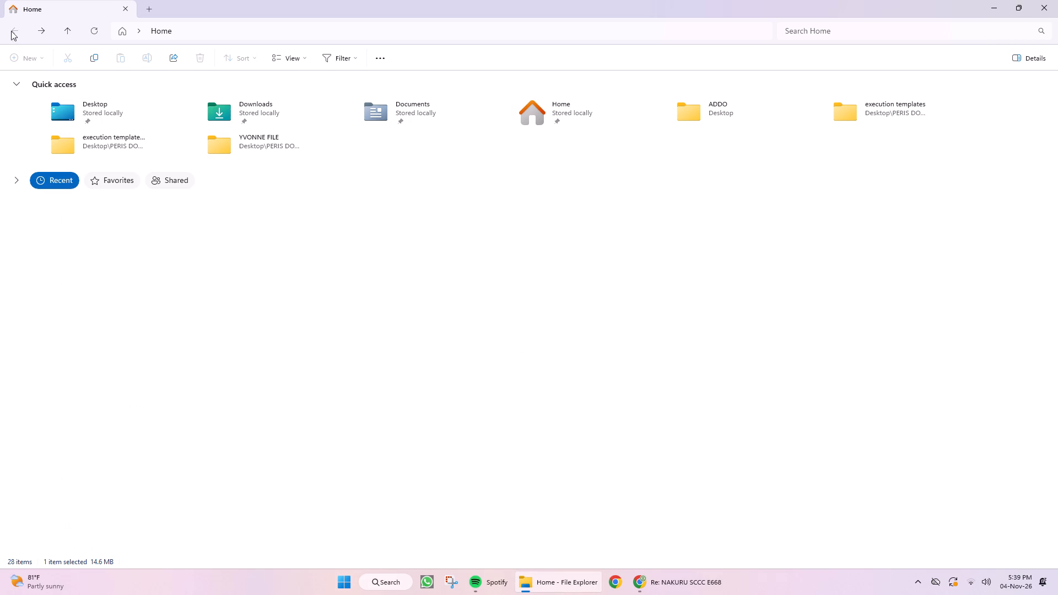
click(15, 30)
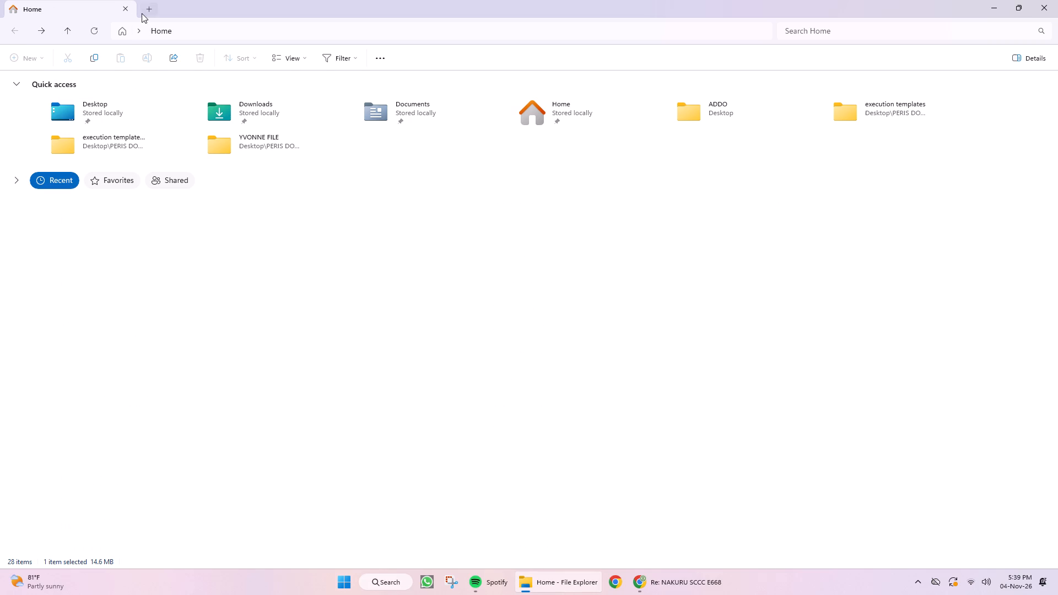
click(130, 14)
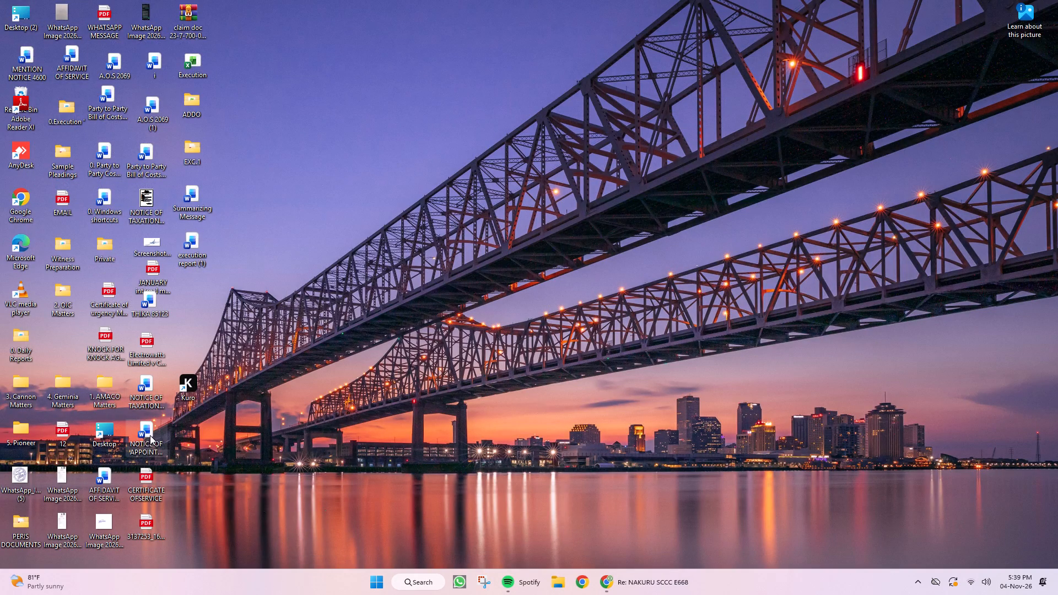
Search Windows for "wor", open the SCCC Word pleadings folder to check its files, and close it.
click(422, 575)
key(w)
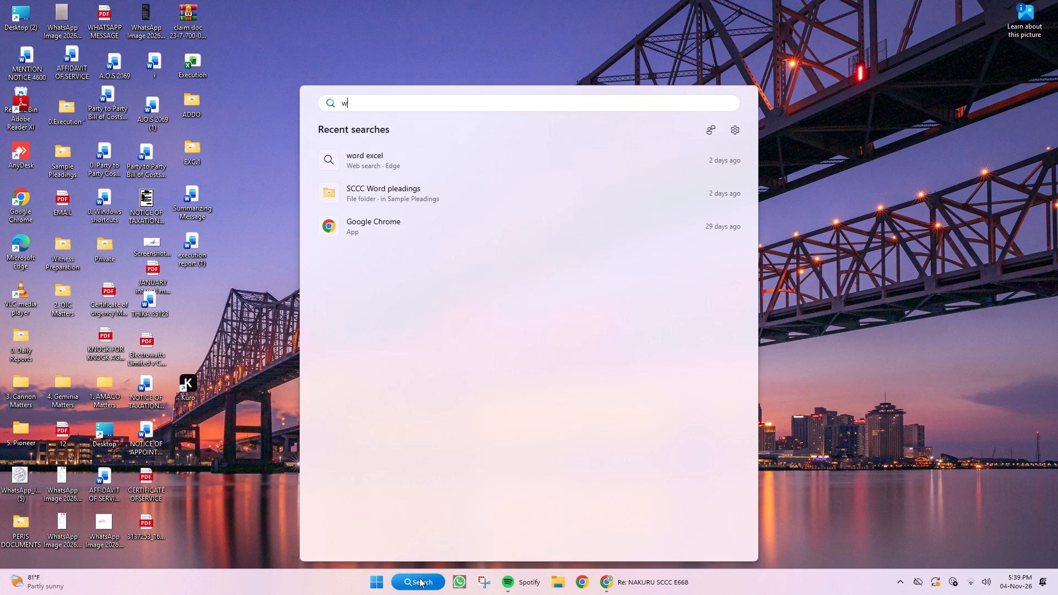
key(o)
key(r)
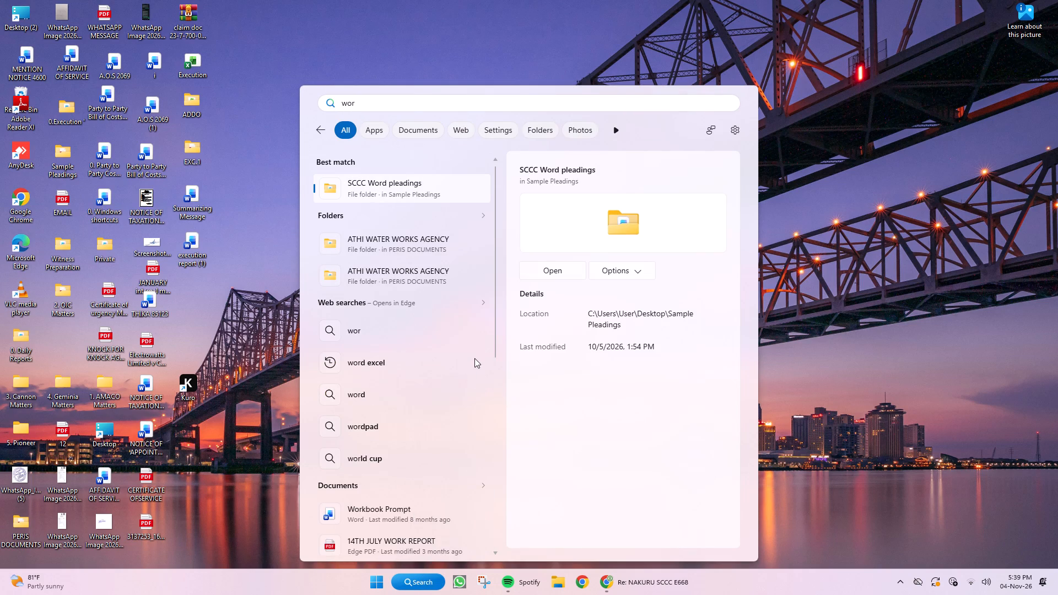
click(562, 276)
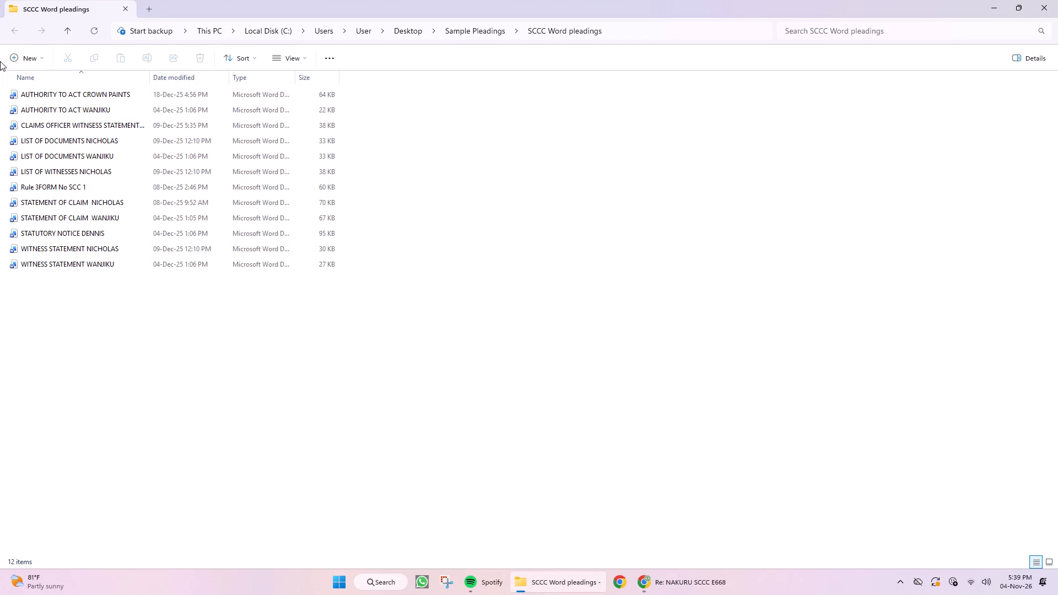
click(10, 28)
click(128, 9)
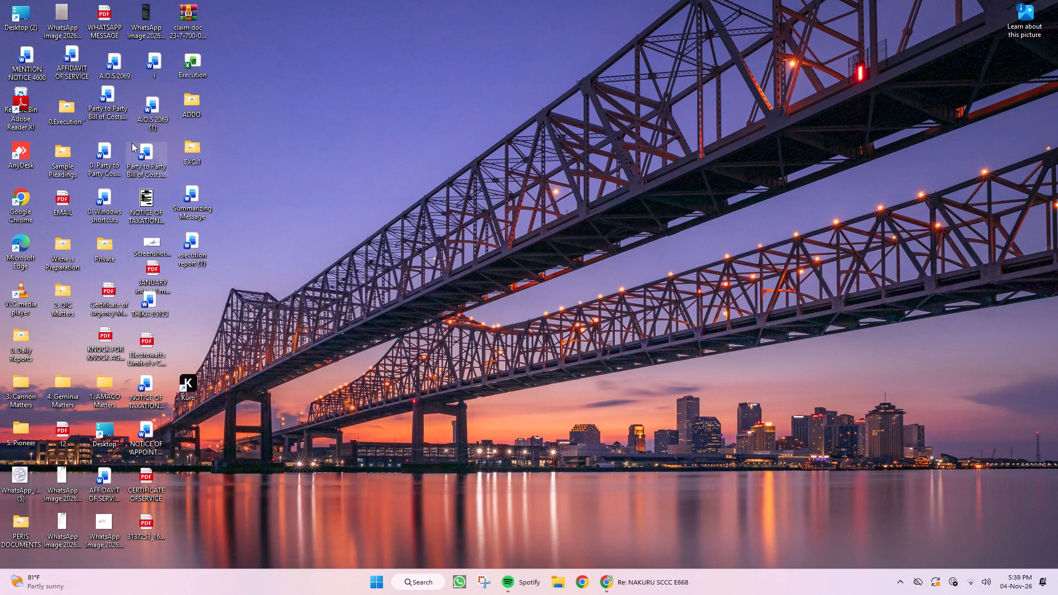
Open the execution report in the 0.Execution desktop folder and create a new blank Word document from there.
double_click(66, 106)
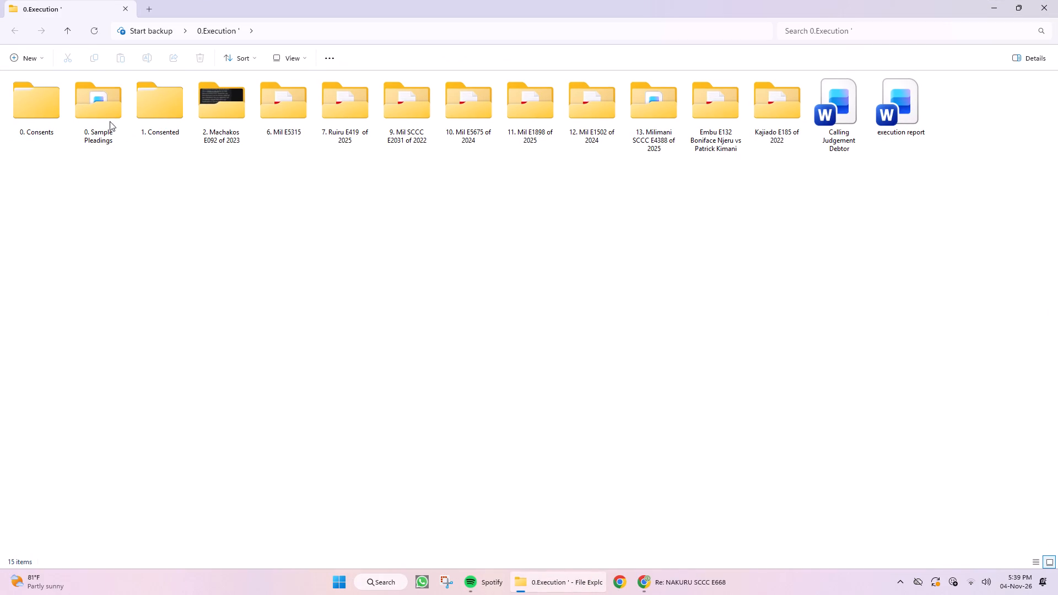
double_click(913, 97)
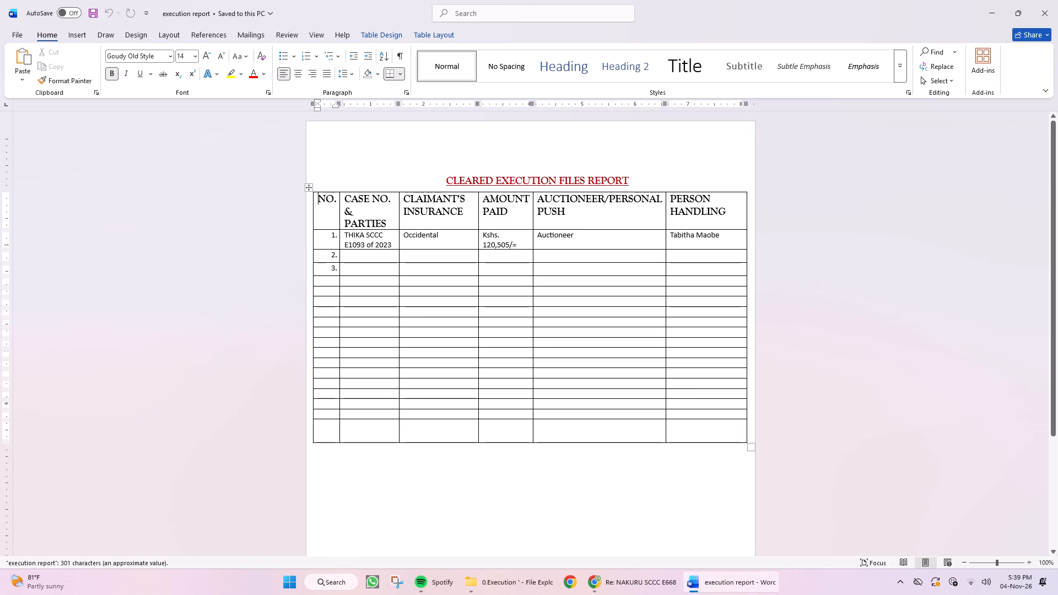
click(20, 35)
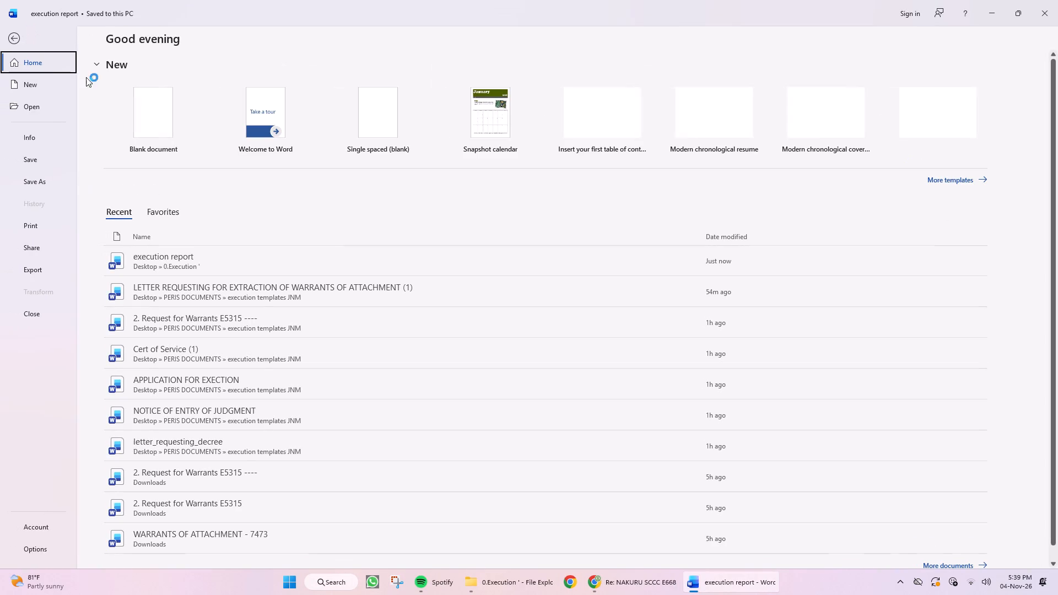
click(158, 104)
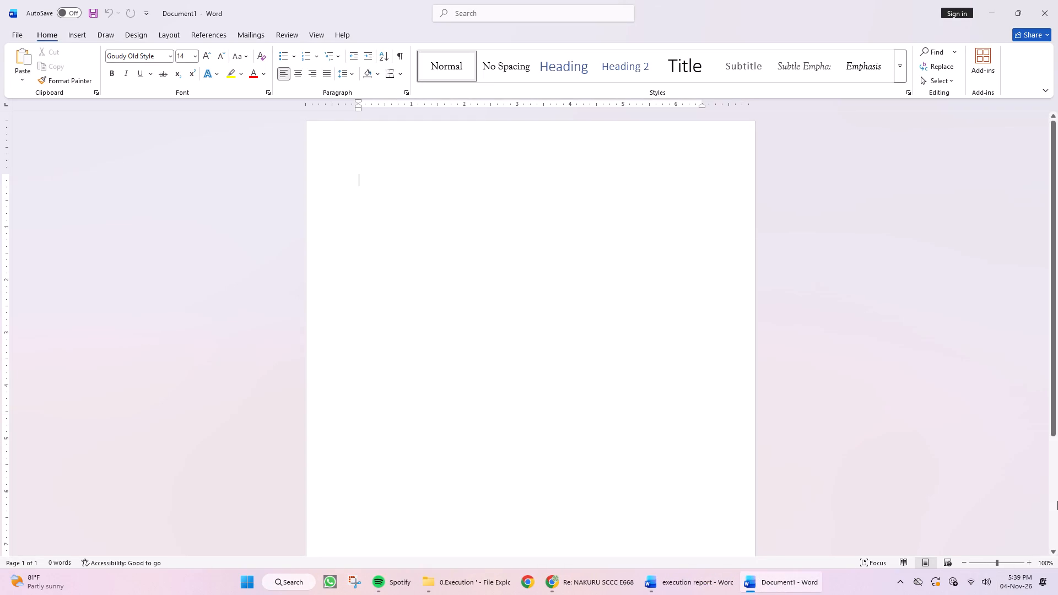
Enter the title "4th November 2026 work report" on the first line of the blank document.
key(4)
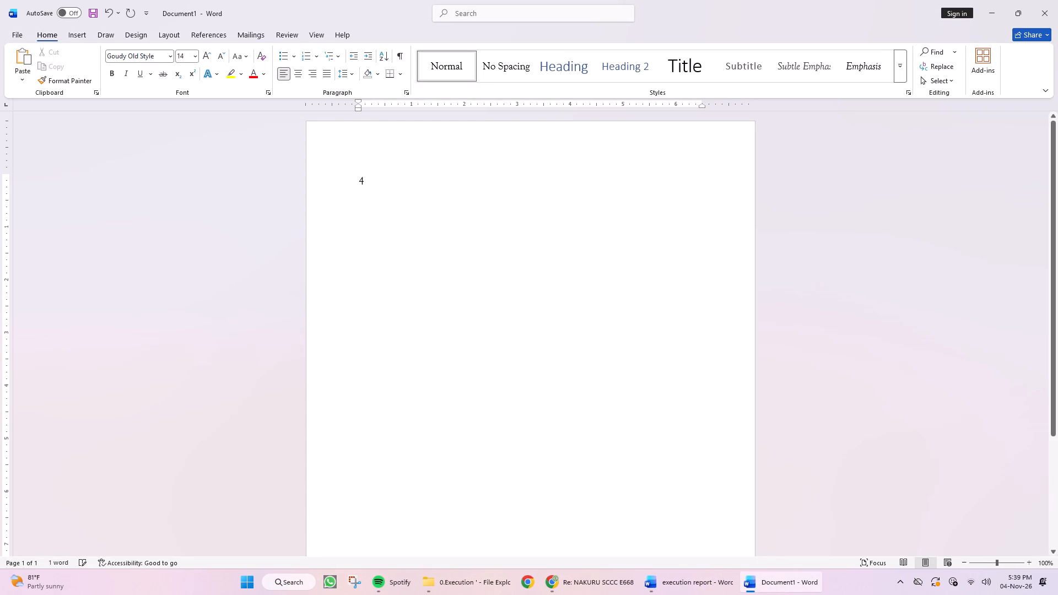
text(th)
key(space)
text(november)
key(space)
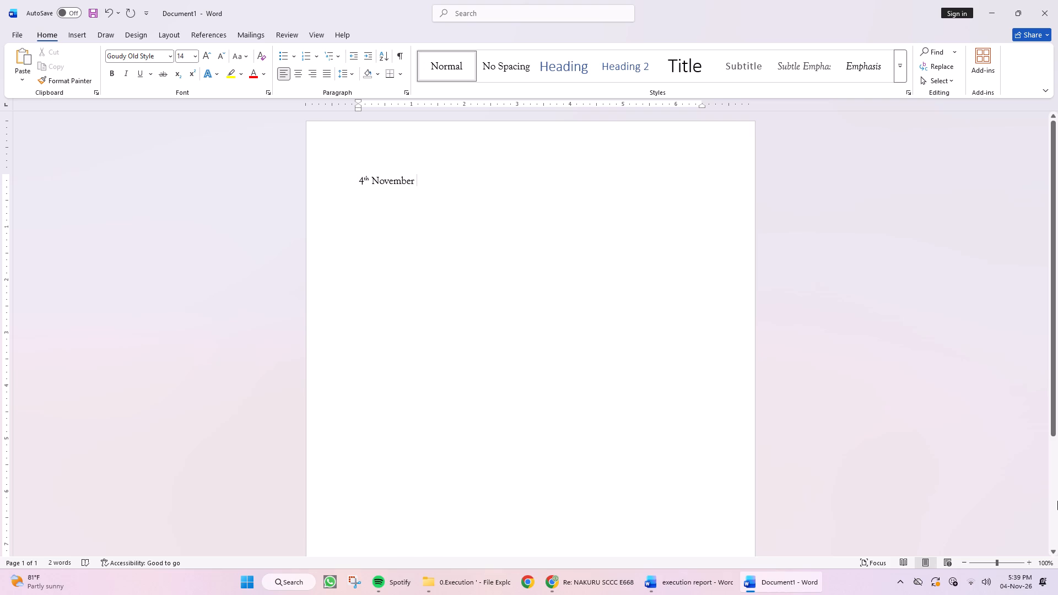
text(2026)
key(space)
text(work report)
key(space)
Replace "work report" in the title with "WORK REPORT" in capitals.
key(BackSpace)
key(BackSpace)
key(BackSpace)
key(BackSpace)
key(BackSpace)
key(BackSpace)
key(BackSpace)
key(BackSpace)
key(BackSpace)
key(BackSpace)
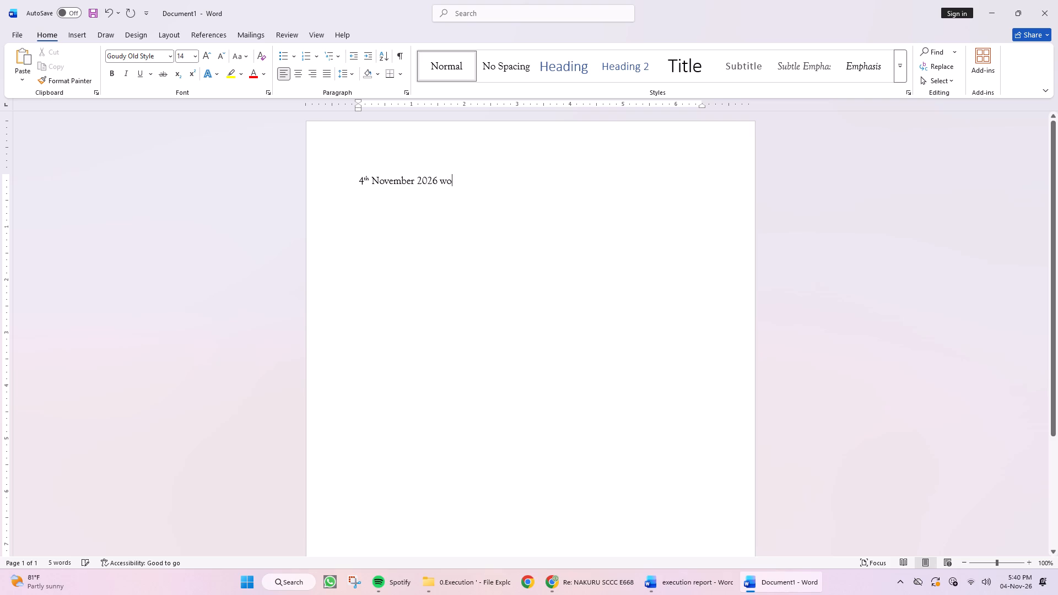
key(BackSpace)
key(BackSpace)
text(WORK)
key(space)
text(REPORT)
Set the font size of "WORK REPORT" in the title to 12.
drag(519, 184, 381, 181)
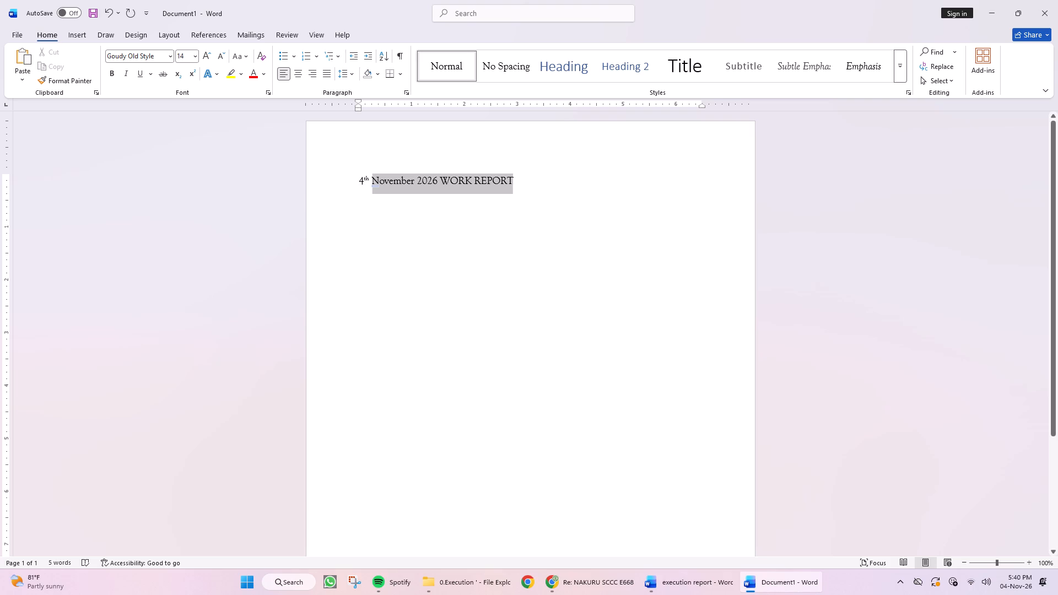
drag(381, 181, 442, 174)
click(195, 58)
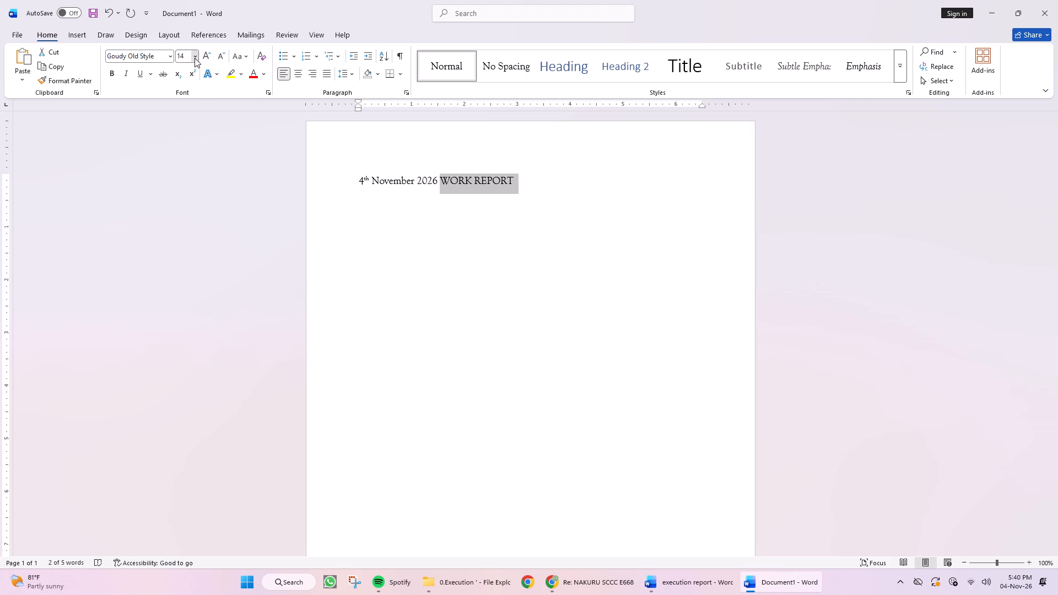
click(190, 119)
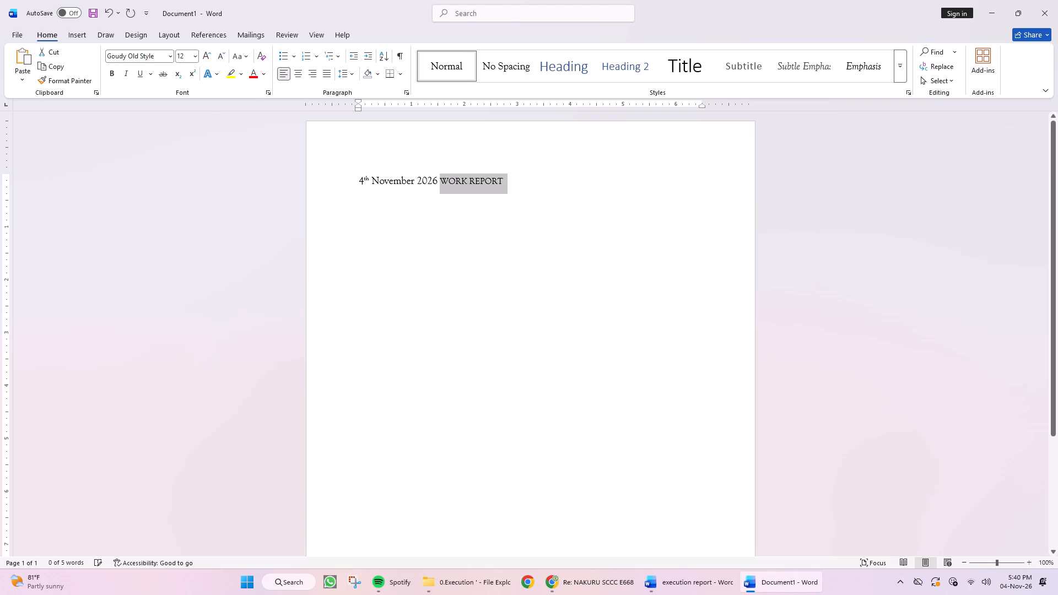
click(352, 220)
Start a bulleted list on a new line below the title, with its bullet indented one level further than the default.
click(511, 185)
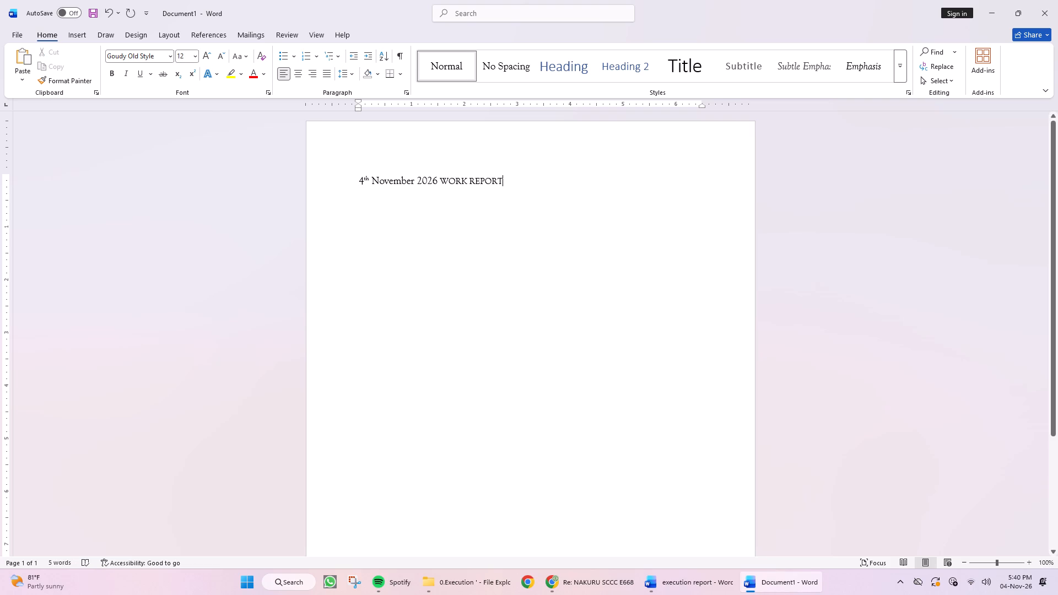
key(Return)
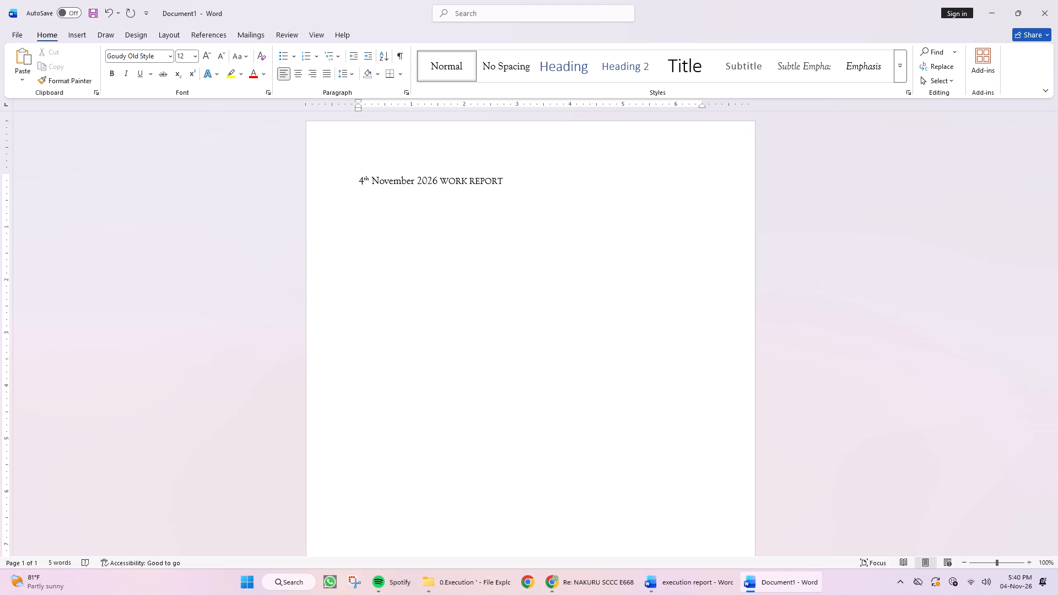
click(280, 60)
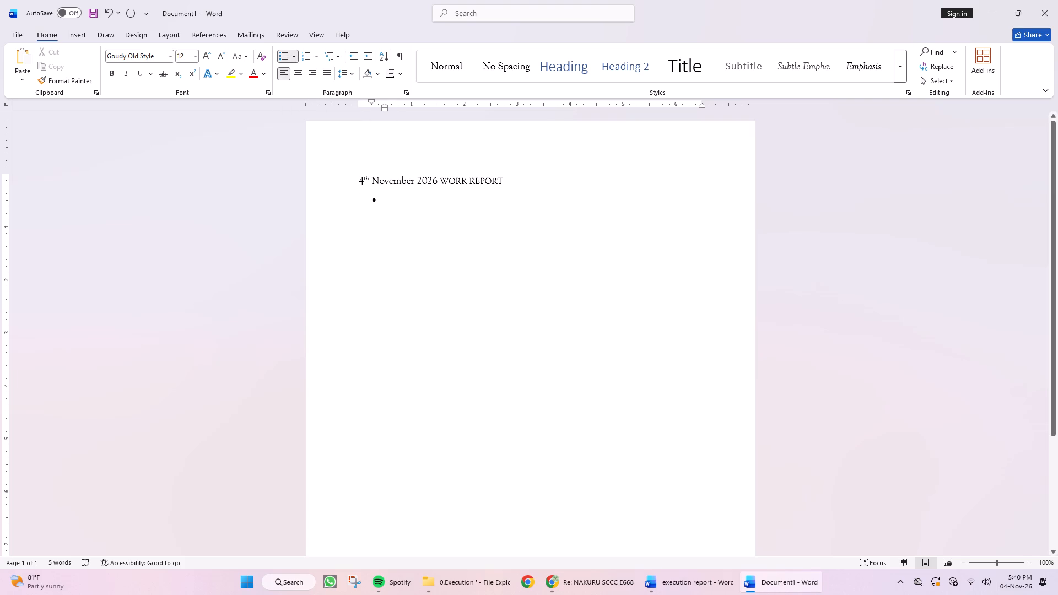
key(BackSpace)
click(282, 59)
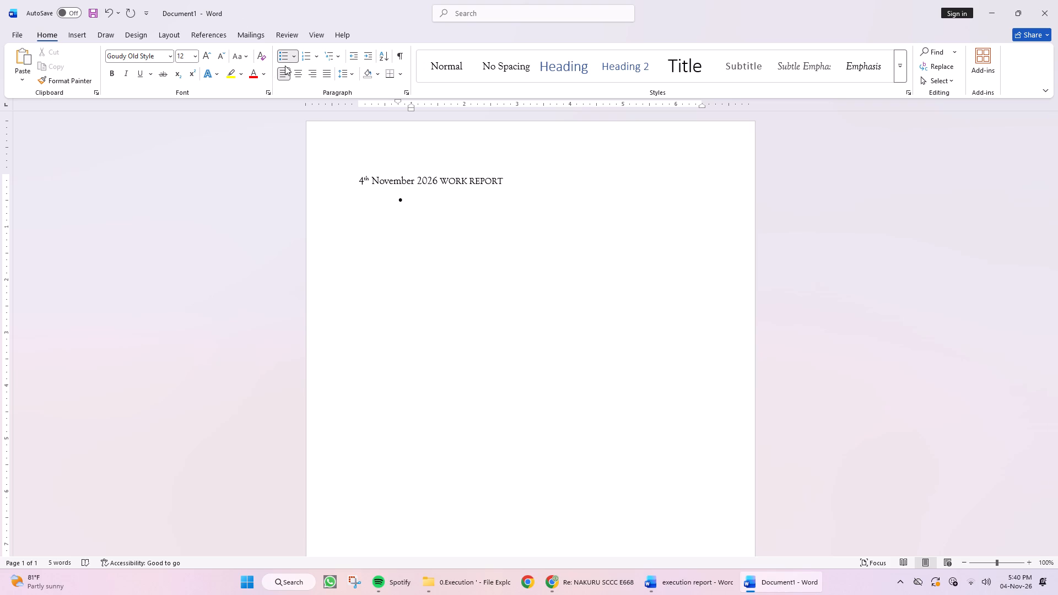
Enter "Did the following tasks." as the bullet's text and add an unbulleted, indented line beneath it.
text(DID)
key(BackSpace)
key(BackSpace)
key(d)
key(space)
text(the followin)
key(space)
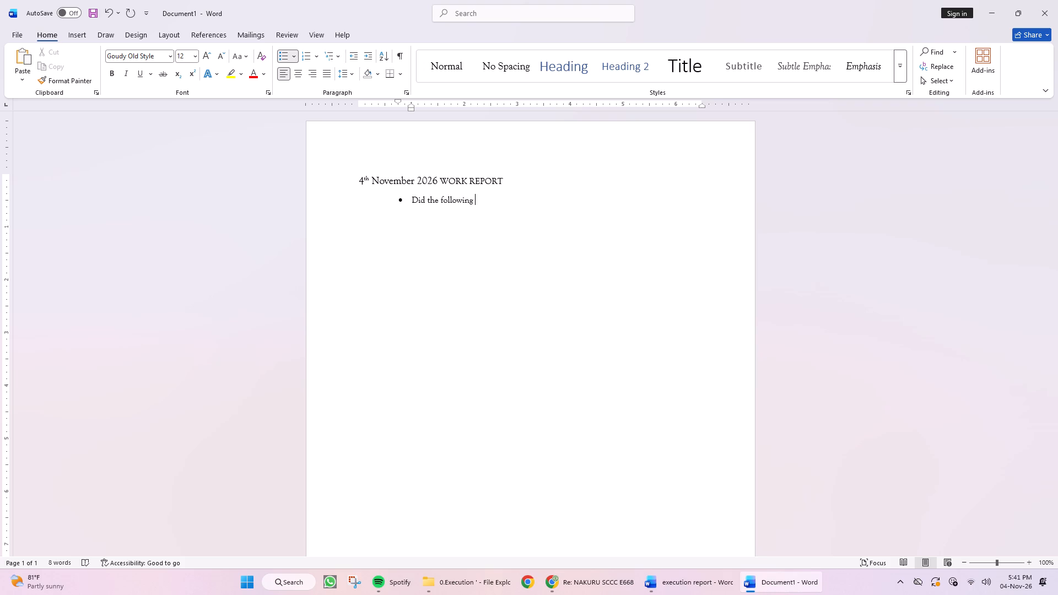
text(ts)
key(BackSpace)
key(a)
text(sks)
key(period)
key(Return)
key(BackSpace)
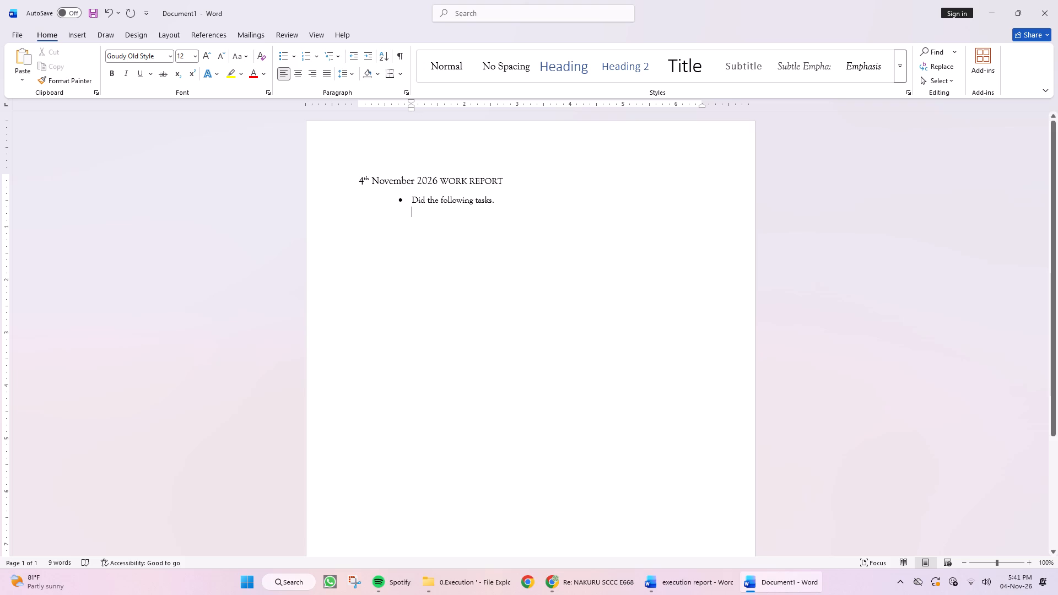
Select the whole bullet sentence "Did the following tasks." below the title.
drag(499, 204, 418, 209)
drag(418, 209, 420, 209)
click(501, 220)
drag(498, 202, 430, 201)
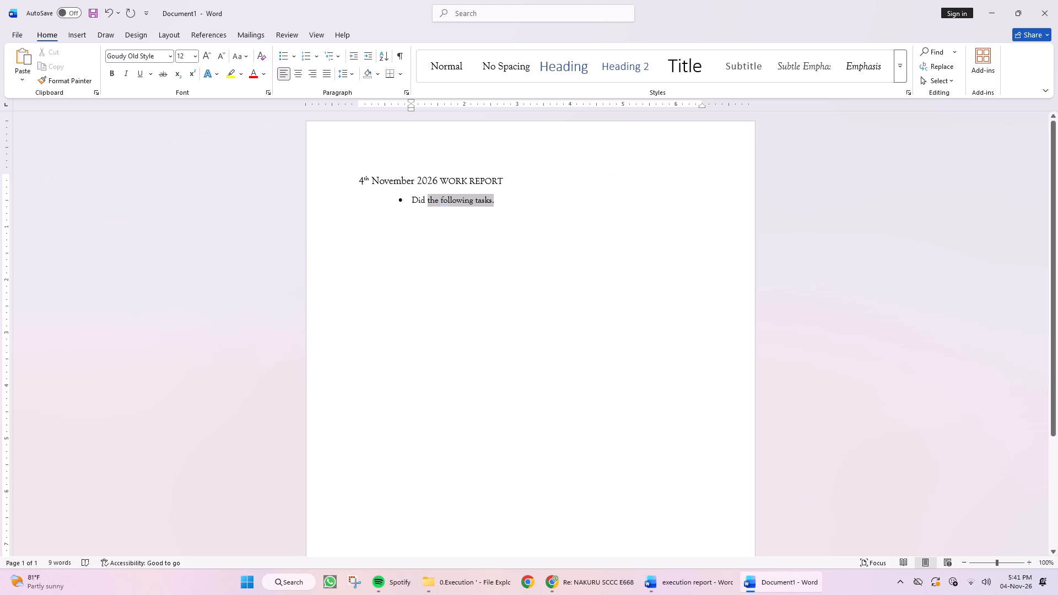
drag(430, 201, 412, 201)
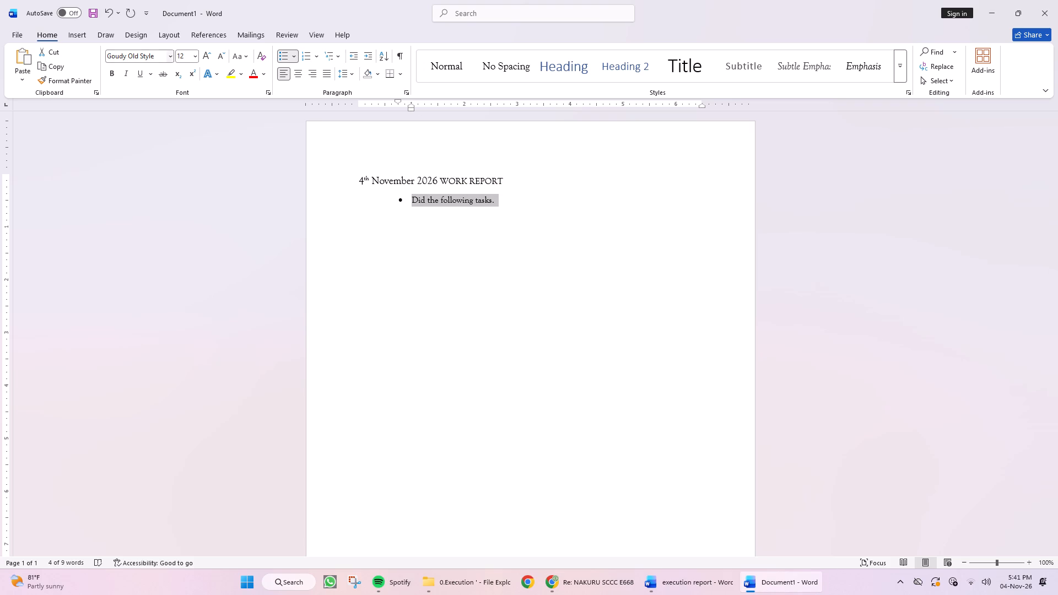
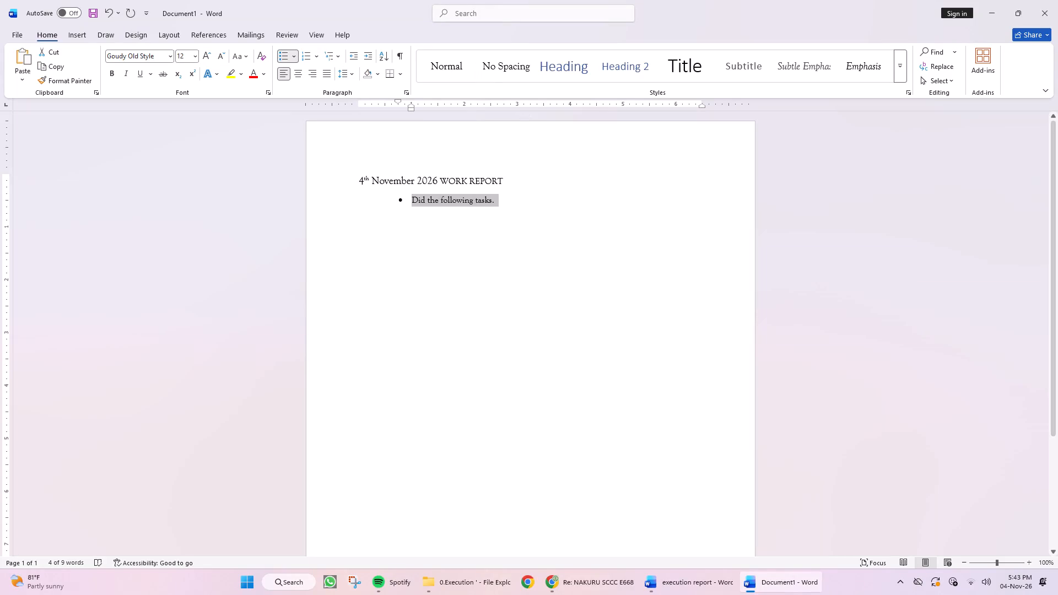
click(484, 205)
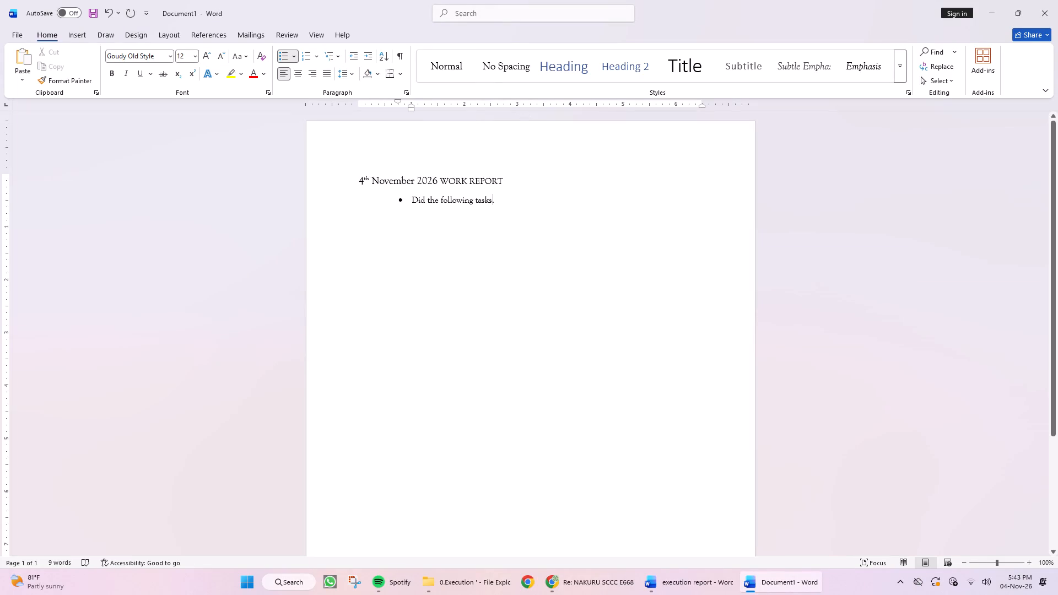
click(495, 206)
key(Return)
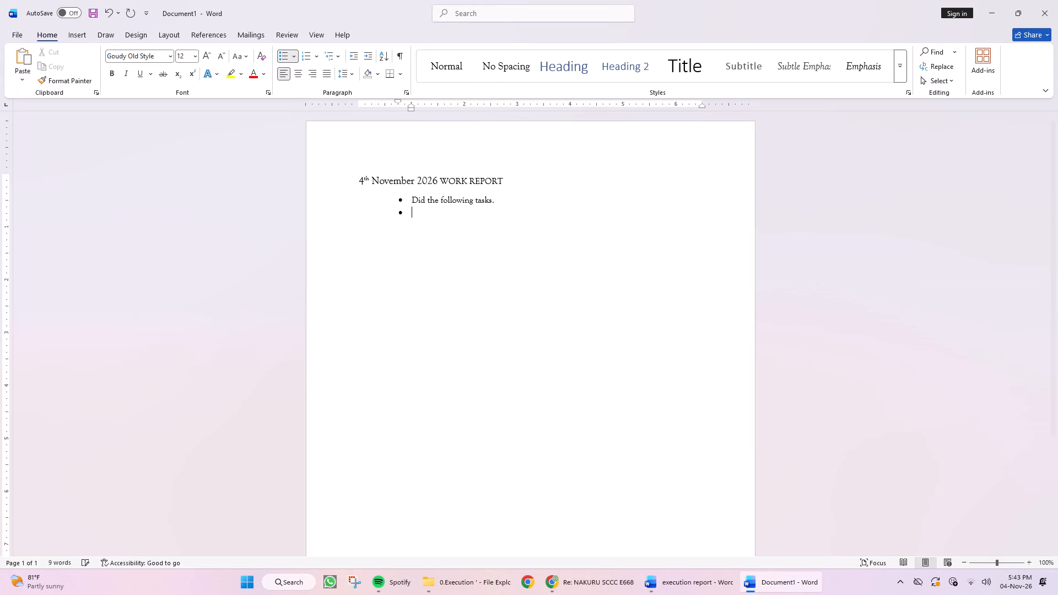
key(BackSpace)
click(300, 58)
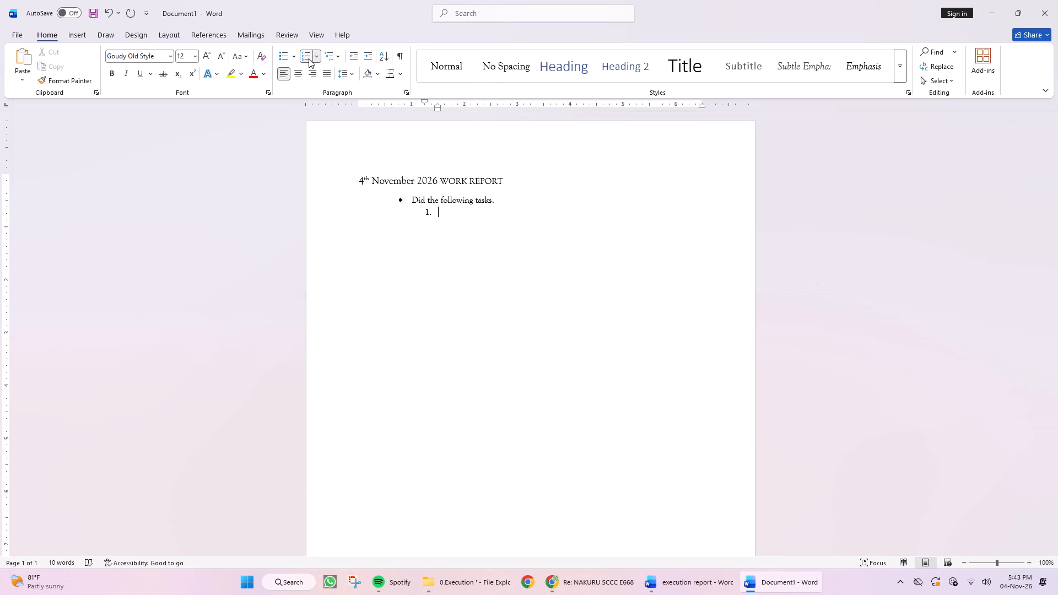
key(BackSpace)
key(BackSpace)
Remove the full stop at the end of the bullet "Did the following tasks".
key(BackSpace)
key(BackSpace)
key(BackSpace)
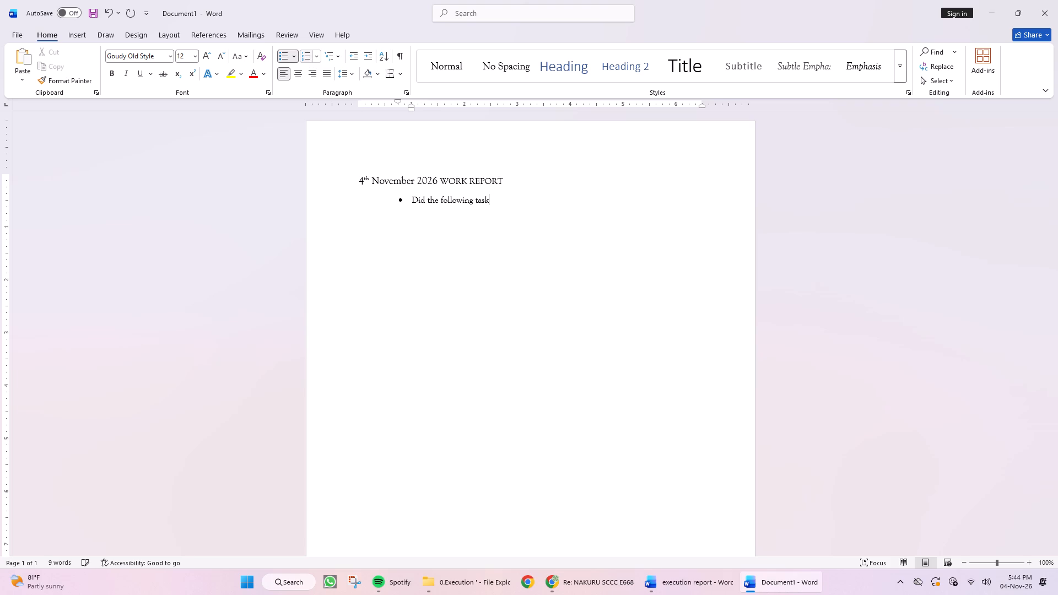
key(s)
End the bulleted list and start a numbered list on the line below "Did the following tasks".
key(Return)
key(Return)
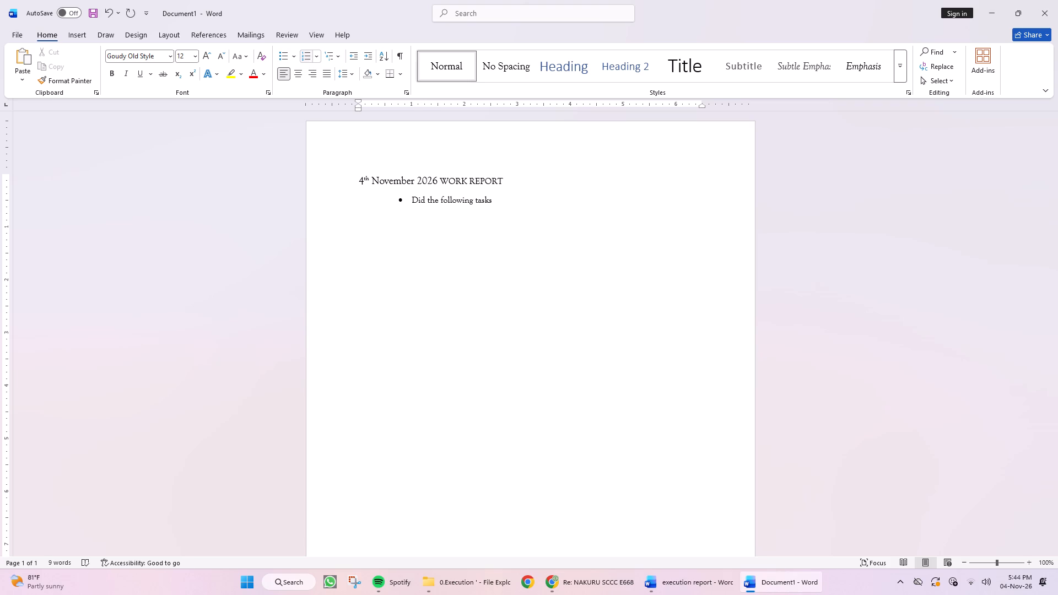
click(305, 57)
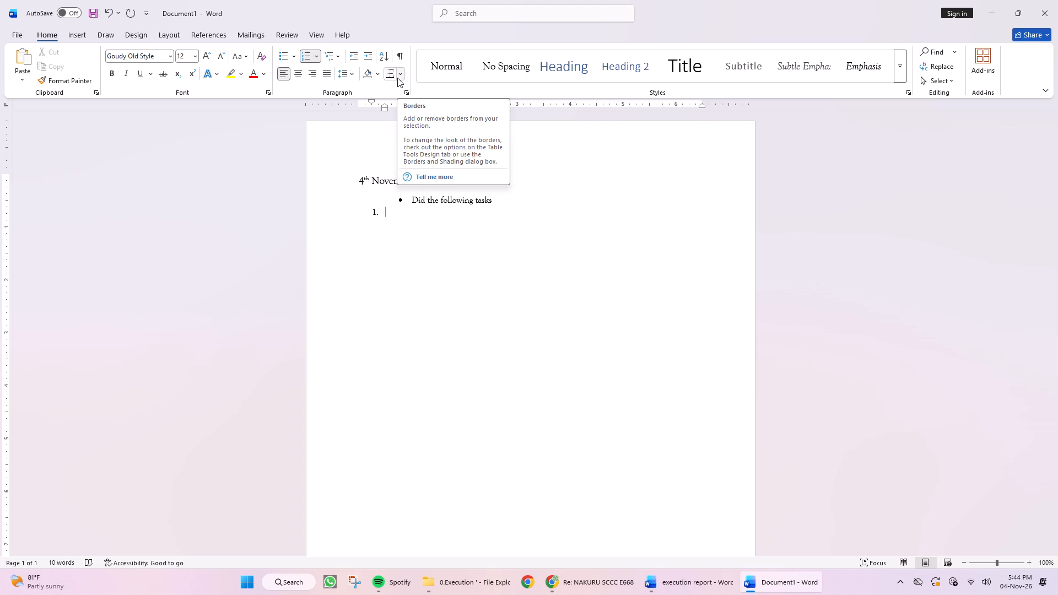
Enter "Appointed an auctioneers for" as the first numbered item's text.
text(appointed)
key(space)
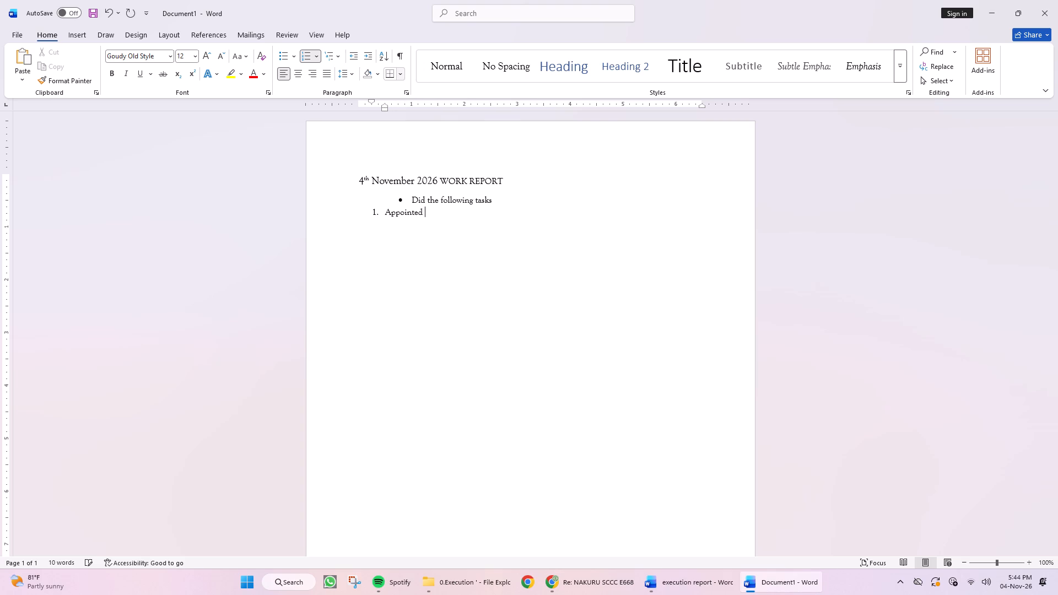
text(an a)
text(uctioneer)
text(s)
key(space)
text(for)
key(space)
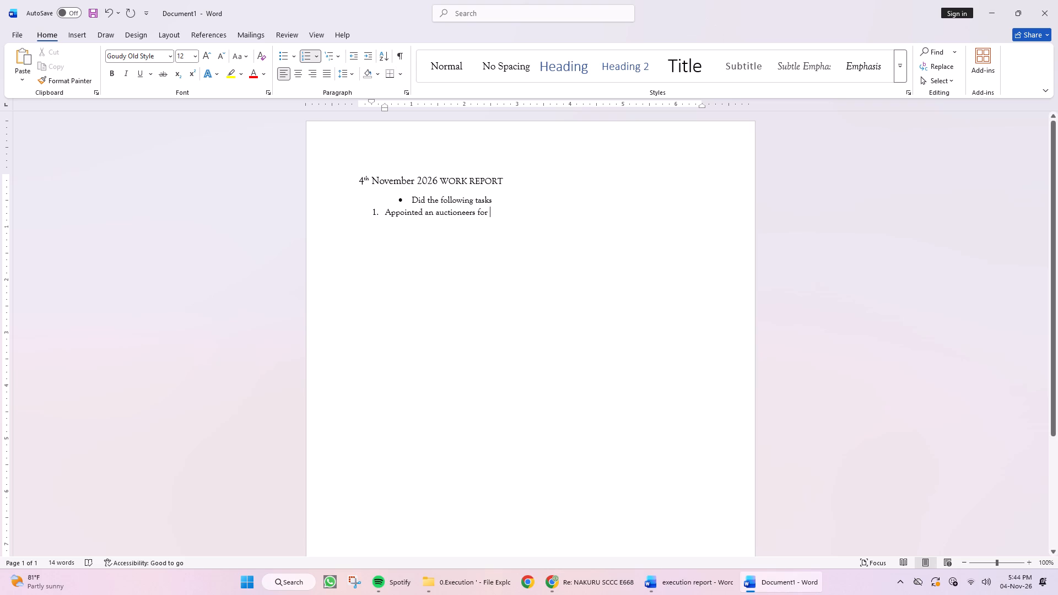
key(space)
key(space)
key(space)
key(space)
key(space)
key(space)
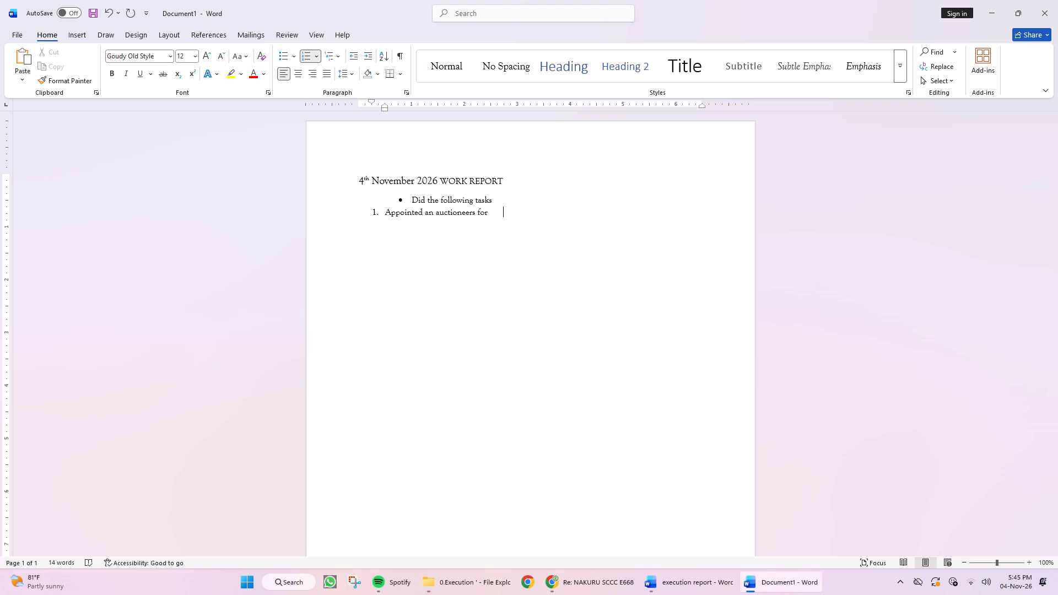
Insert "Drafted an email for the" before "Appointed" at the start of the first numbered item.
key(Left)
key(Left)
key(Left)
key(Left)
key(Left)
key(Left)
key(Left)
key(Left)
key(Left)
key(Left)
key(Left)
key(Left)
key(Left)
key(Left)
key(Left)
key(Left)
key(Left)
key(Left)
key(Left)
key(Left)
key(Right)
key(Right)
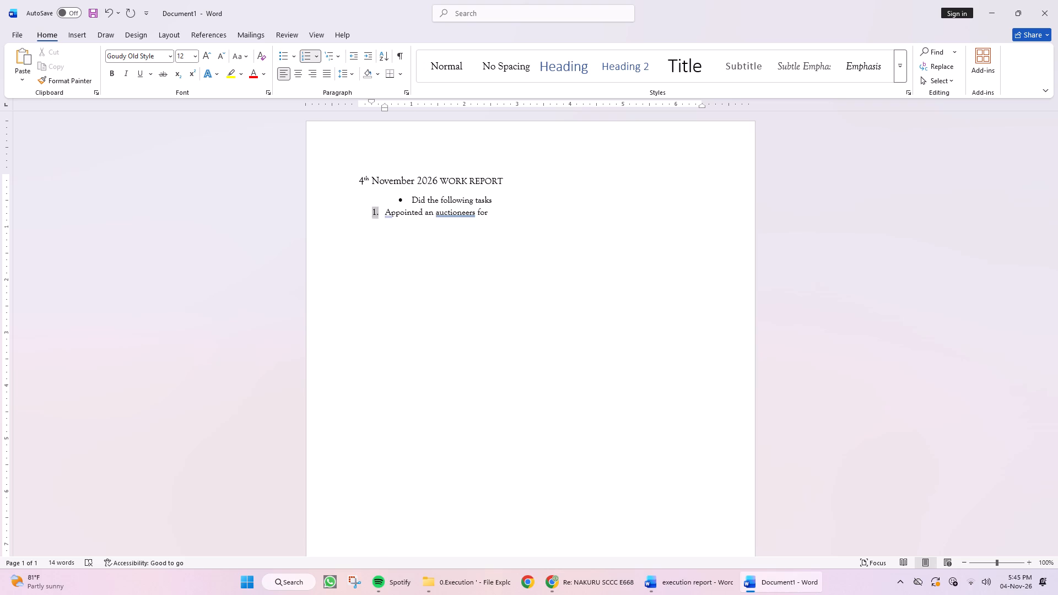
key(d)
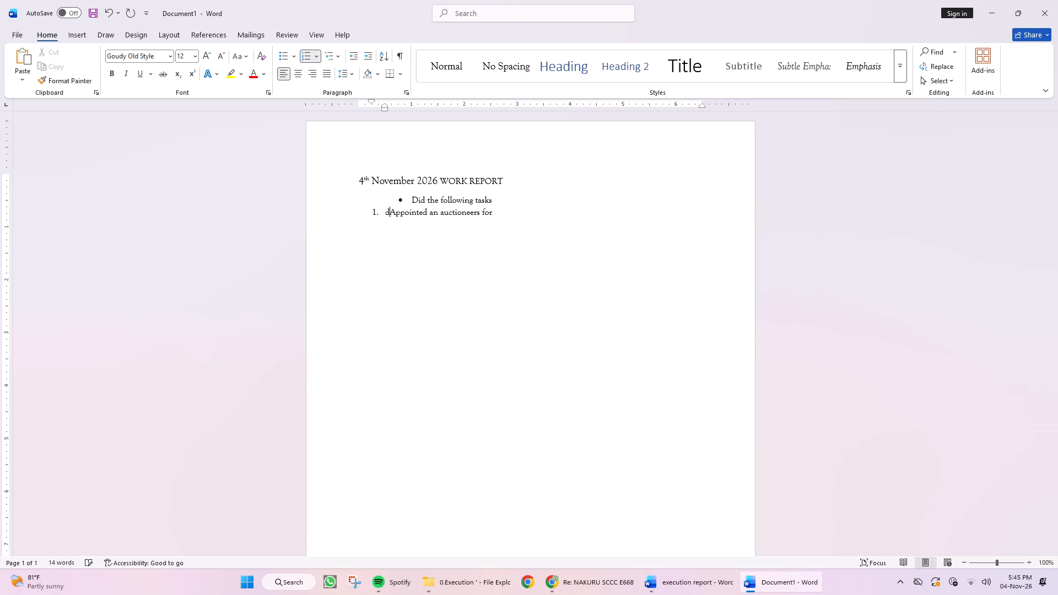
key(BackSpace)
text(rafted am)
key(BackSpace)
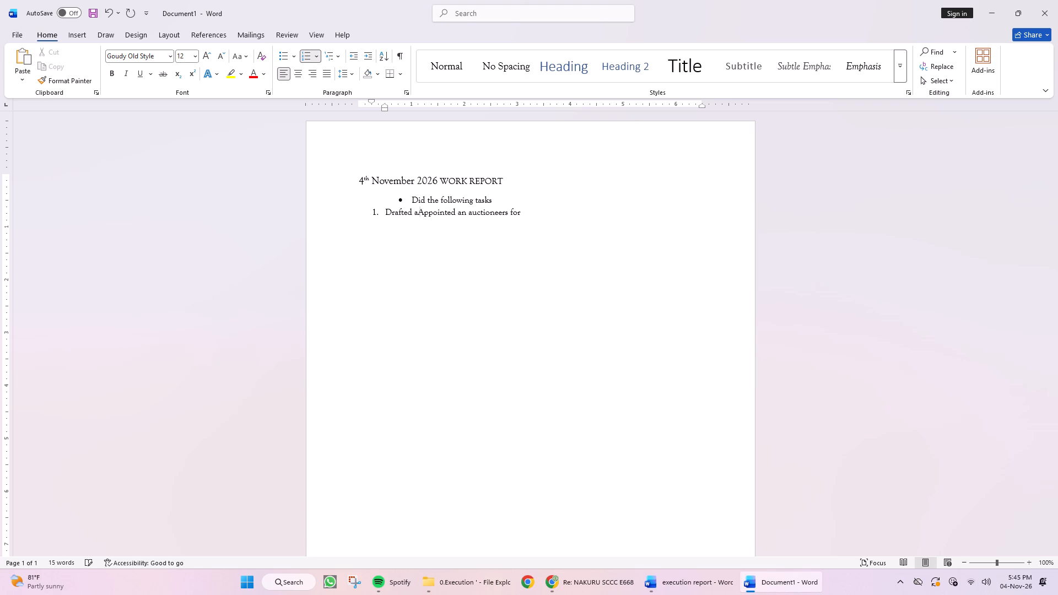
text(n)
key(space)
text(email)
key(space)
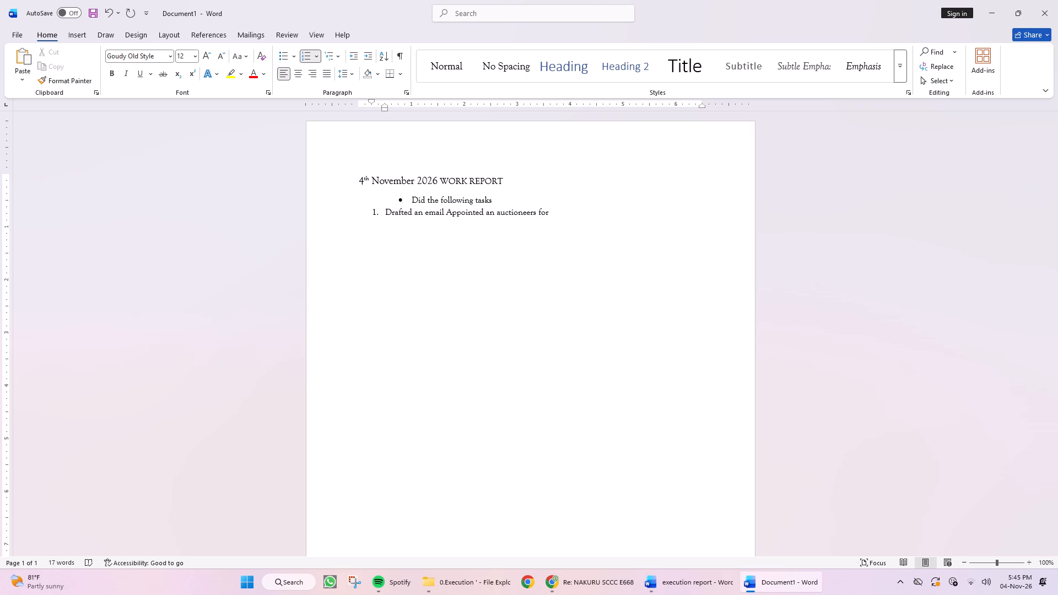
text(for thr)
key(space)
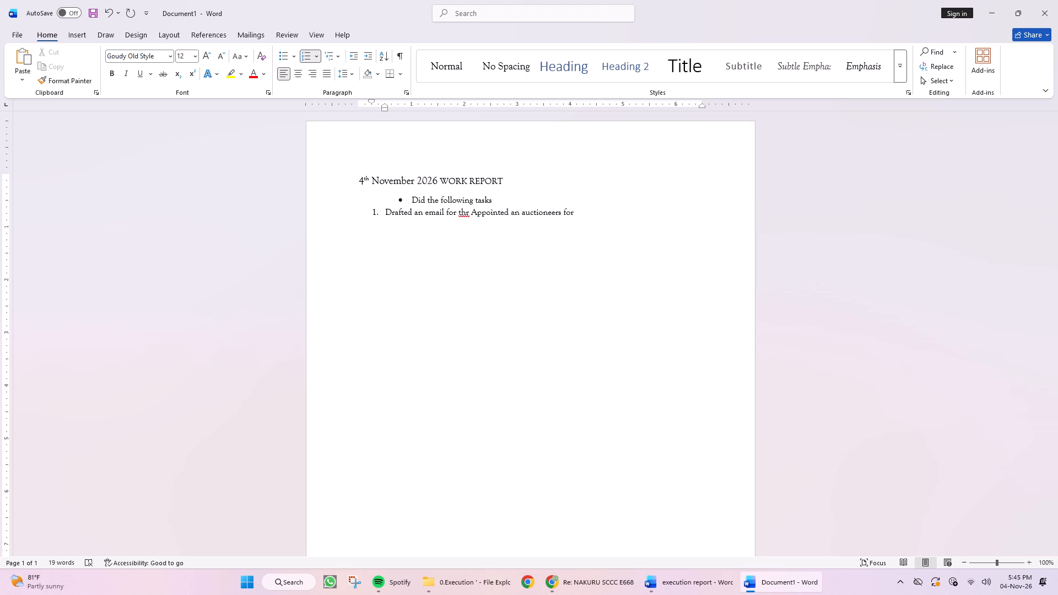
key(BackSpace)
text(e)
key(space)
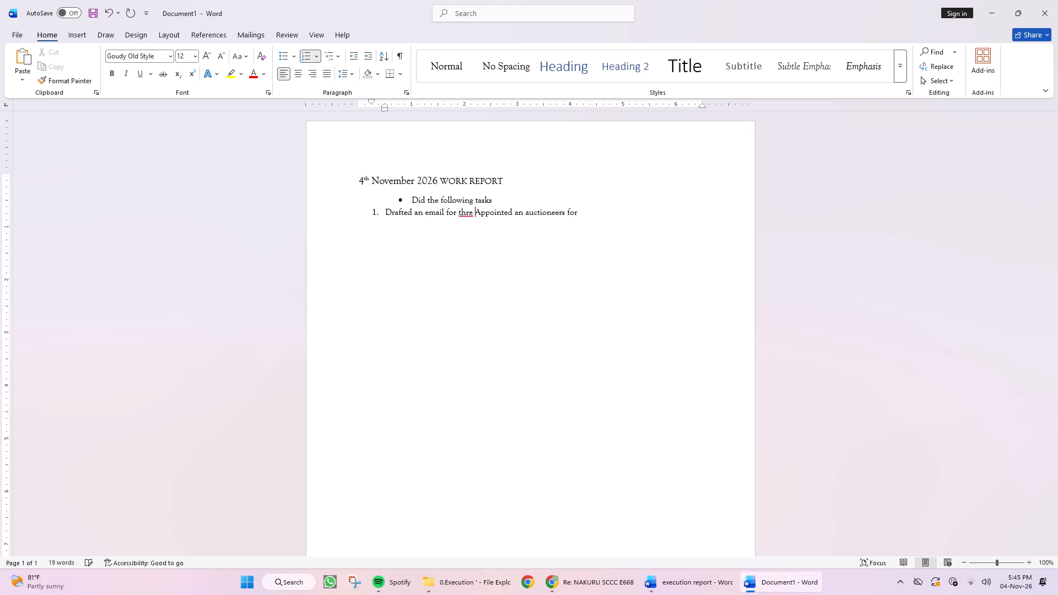
key(BackSpace)
key(BackSpace)
key(BackSpace)
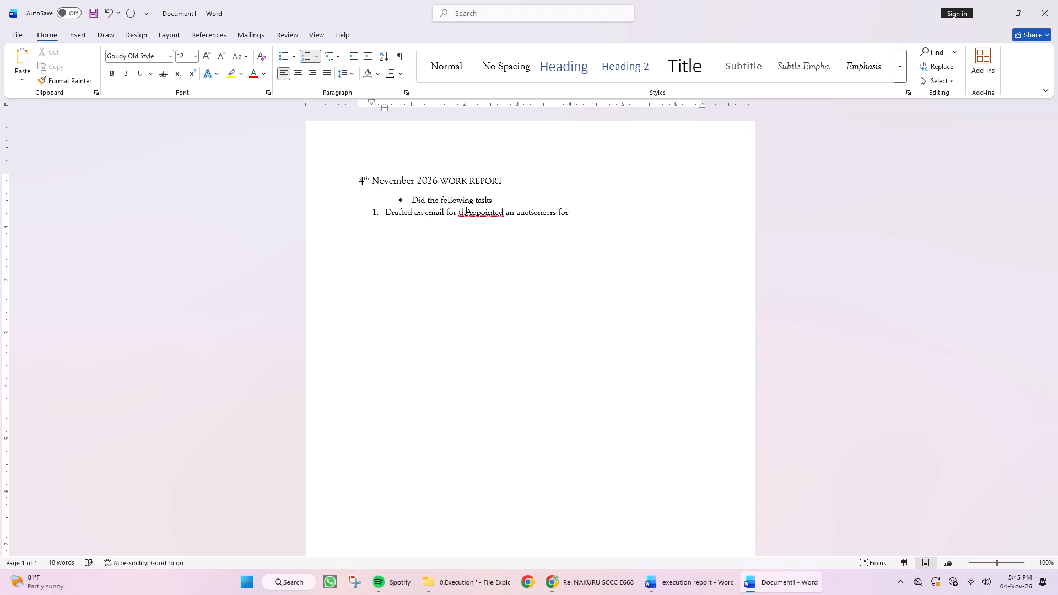
key(e)
key(space)
Replace "an" before "auctioneers" with "of an" in the first numbered item.
key(Right)
key(Right)
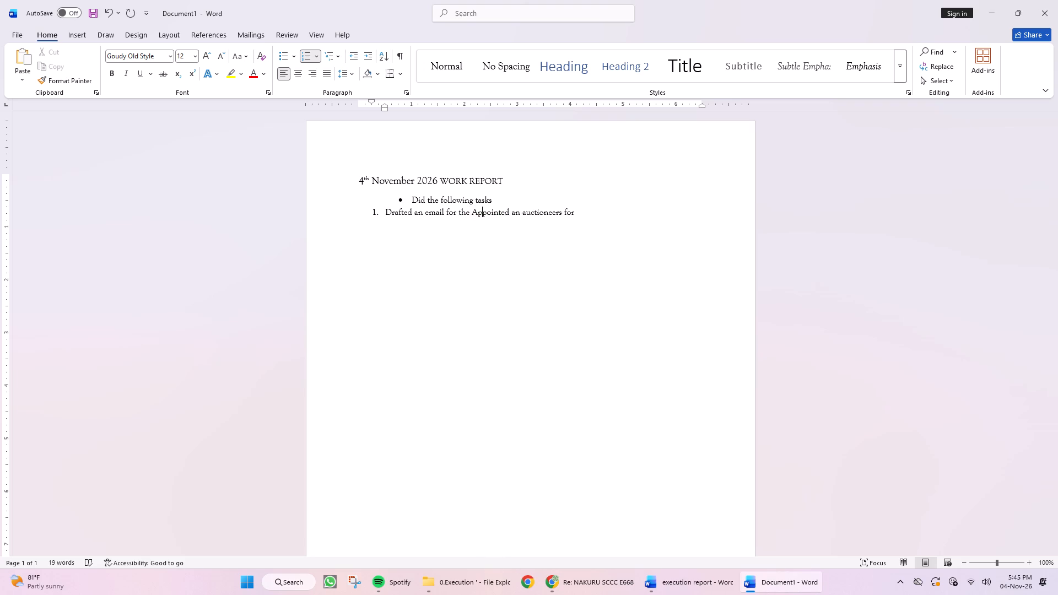
key(Right)
key(Right)
key(Right)
key(Right)
key(Right)
key(Right)
key(Right)
key(Right)
key(Right)
key(Right)
key(Right)
key(Right)
key(Right)
key(Right)
key(Right)
key(Right)
key(Right)
key(Right)
key(Right)
key(Right)
key(Right)
key(Right)
key(Left)
key(Left)
key(Left)
key(Left)
key(Left)
key(Left)
key(Left)
key(Left)
key(Left)
key(Left)
key(Left)
key(Left)
key(Left)
key(Left)
key(Left)
key(Left)
key(Left)
key(Left)
key(Right)
key(Right)
key(Right)
key(Left)
key(Right)
key(BackSpace)
key(BackSpace)
key(o)
text(f)
key(space)
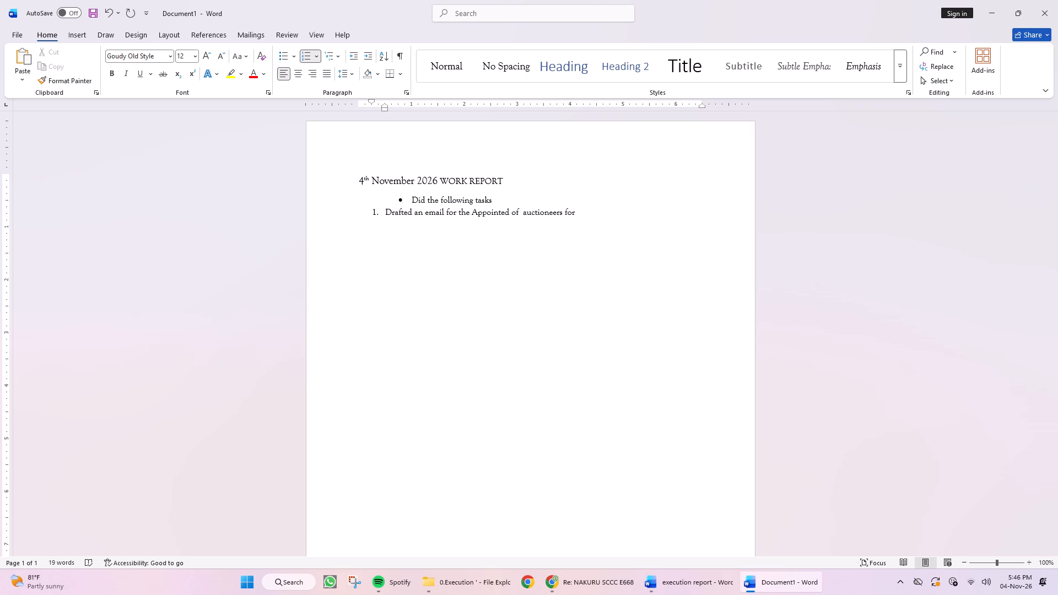
text(an)
Delete the word "for" after "auctioneers" at the end of the first numbered item.
key(Right)
key(Right)
key(Right)
key(Right)
key(Right)
key(Right)
key(Right)
key(Right)
key(Right)
key(Right)
key(Right)
key(Right)
key(Right)
key(Right)
key(Right)
key(Right)
key(BackSpace)
key(BackSpace)
key(BackSpace)
key(BackSpace)
Add "( First choice Auctioneer)" after "auctioneers" at the end of the first numbered item.
key(shift+parenleft)
key(space)
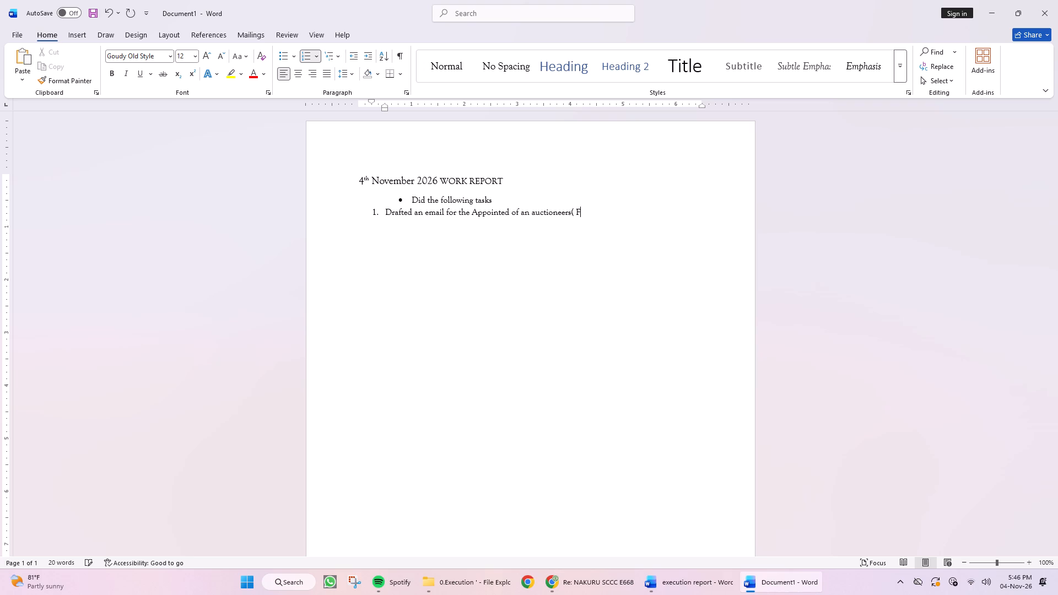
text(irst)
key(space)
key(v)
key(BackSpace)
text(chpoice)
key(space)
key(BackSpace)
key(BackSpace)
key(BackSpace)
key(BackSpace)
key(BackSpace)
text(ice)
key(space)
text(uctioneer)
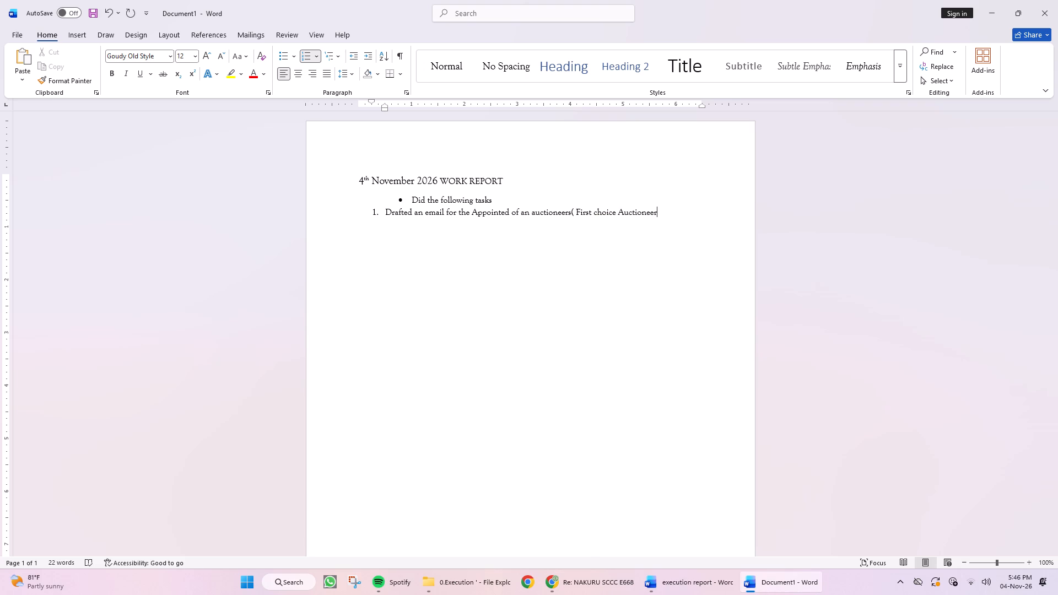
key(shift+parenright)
Start an unnumbered, indented line beneath the first numbered item with the word "For".
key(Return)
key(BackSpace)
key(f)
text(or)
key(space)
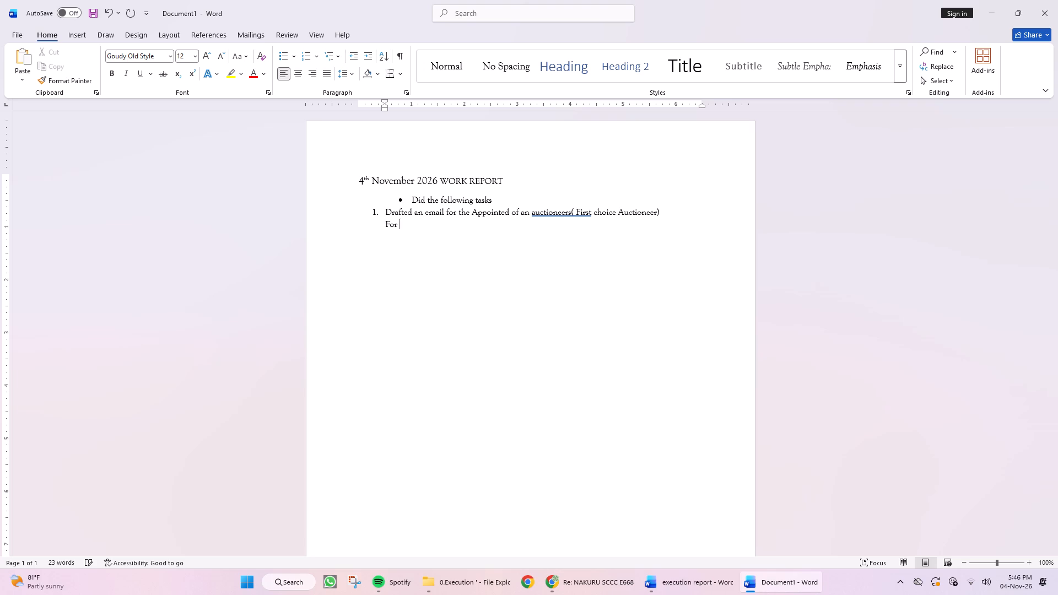
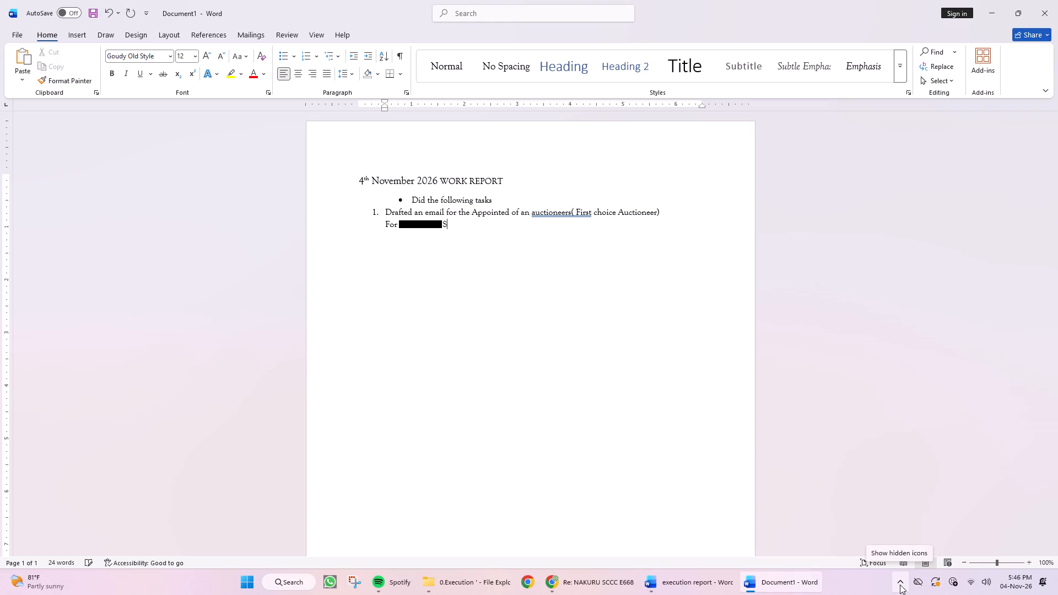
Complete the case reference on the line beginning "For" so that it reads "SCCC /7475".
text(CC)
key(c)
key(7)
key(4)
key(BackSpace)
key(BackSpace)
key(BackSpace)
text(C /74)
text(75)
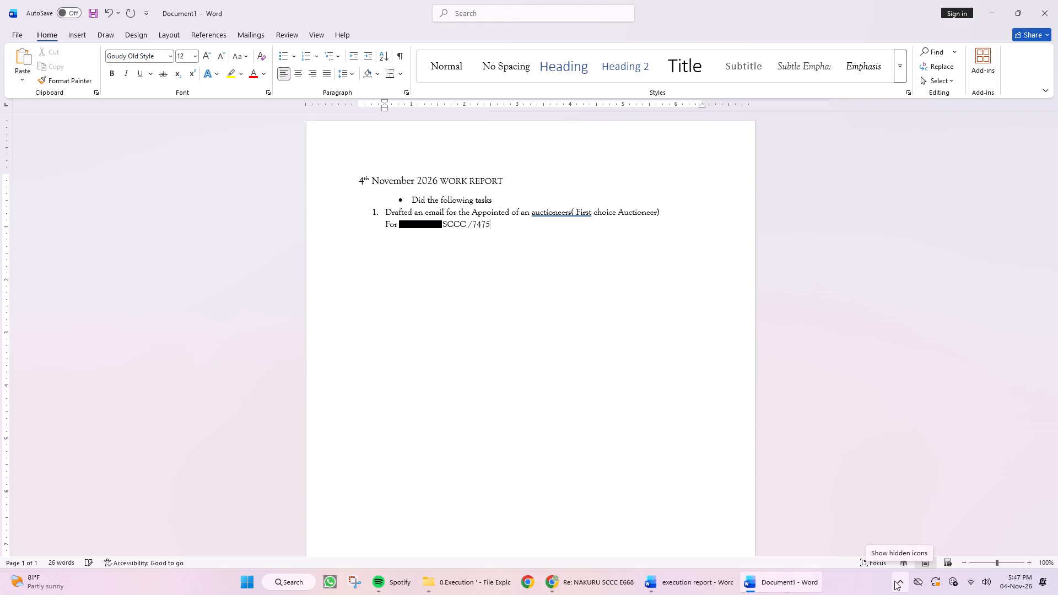
Add the year to the case reference as "/ 2025" after "7475".
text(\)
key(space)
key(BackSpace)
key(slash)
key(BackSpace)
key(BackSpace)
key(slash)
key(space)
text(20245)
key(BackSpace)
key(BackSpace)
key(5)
Add "KENYA DEPOSITEINSUARANCE" after "2025" at the end of the case reference line.
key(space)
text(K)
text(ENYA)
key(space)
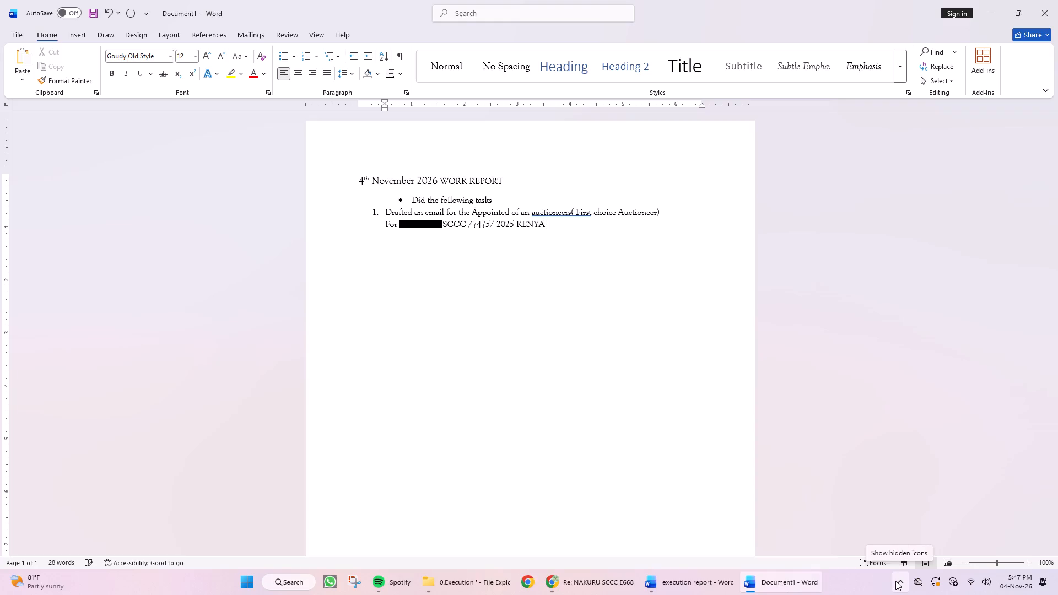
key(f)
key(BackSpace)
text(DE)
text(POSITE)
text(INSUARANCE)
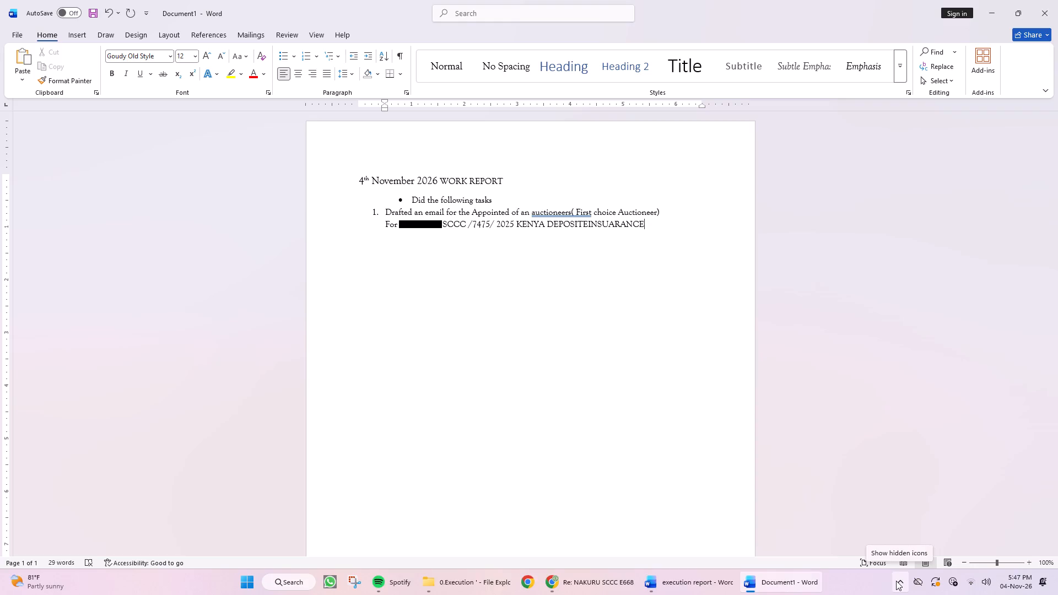
Insert a space between "DEPOSITE" and "INSUARANCE" in the case title.
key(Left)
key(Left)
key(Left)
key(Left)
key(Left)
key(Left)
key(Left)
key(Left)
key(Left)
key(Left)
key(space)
Continue the case title after "INSUARANCE" with "CORPORATION VS".
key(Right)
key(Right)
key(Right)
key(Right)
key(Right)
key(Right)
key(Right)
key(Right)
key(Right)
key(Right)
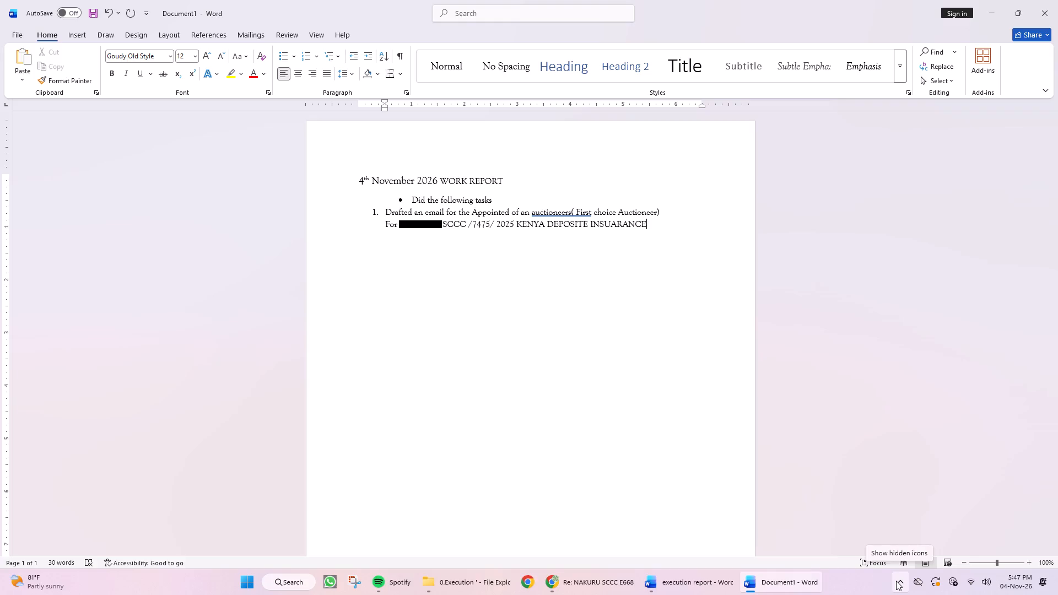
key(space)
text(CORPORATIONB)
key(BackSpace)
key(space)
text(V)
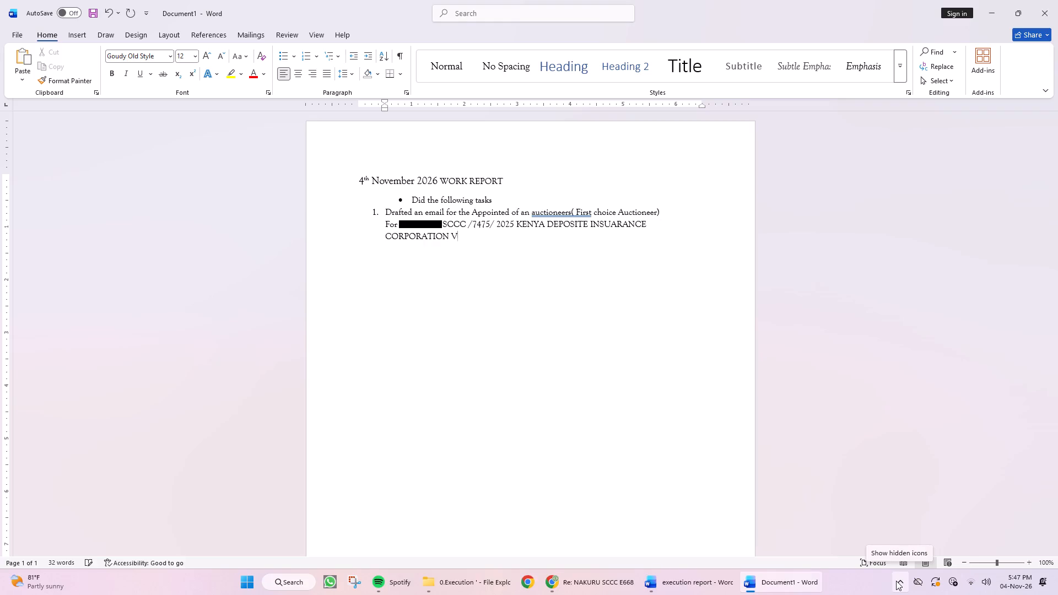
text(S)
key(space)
Enter the opposing party's full name in capitals after "VS" in the case title.
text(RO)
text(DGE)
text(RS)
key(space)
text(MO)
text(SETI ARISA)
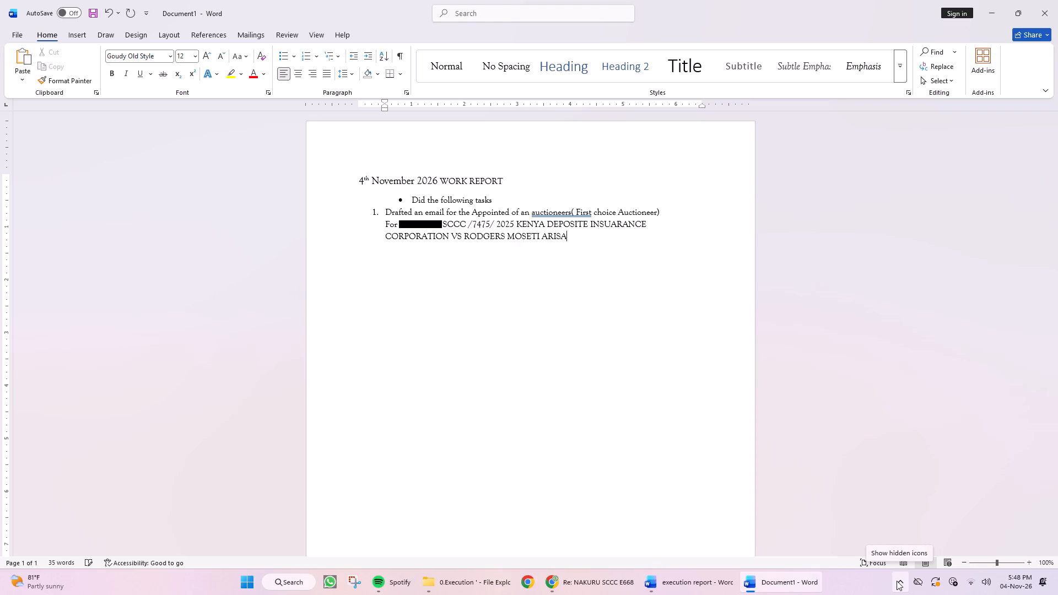
Insert two blank lines below the completed case title.
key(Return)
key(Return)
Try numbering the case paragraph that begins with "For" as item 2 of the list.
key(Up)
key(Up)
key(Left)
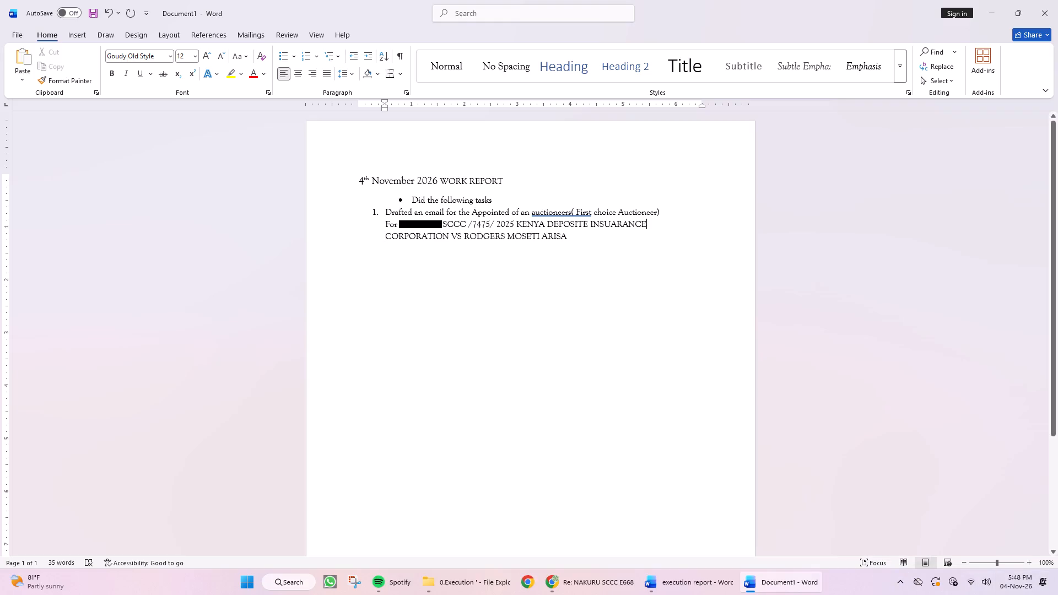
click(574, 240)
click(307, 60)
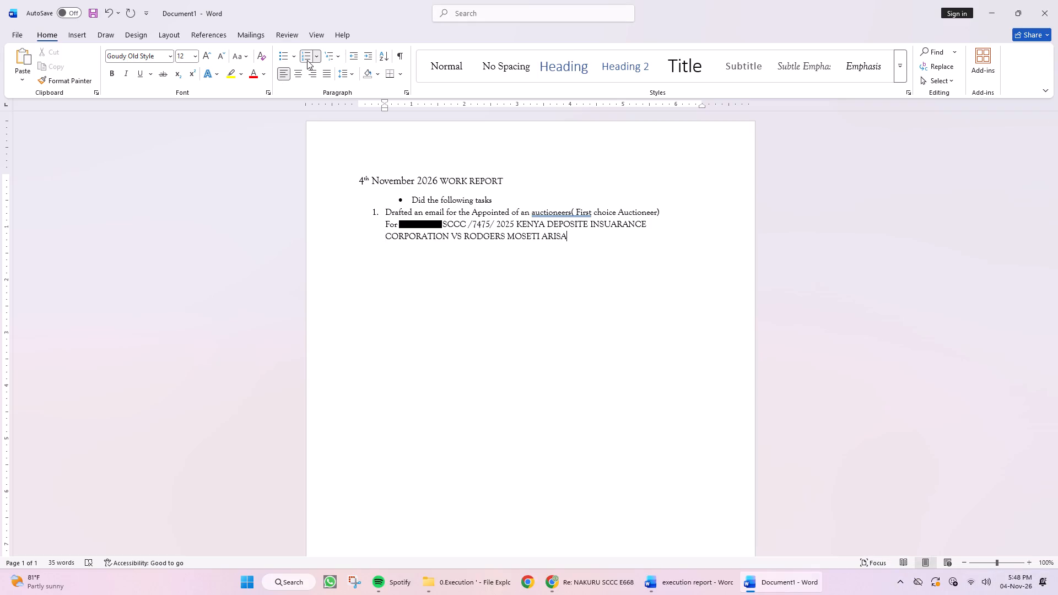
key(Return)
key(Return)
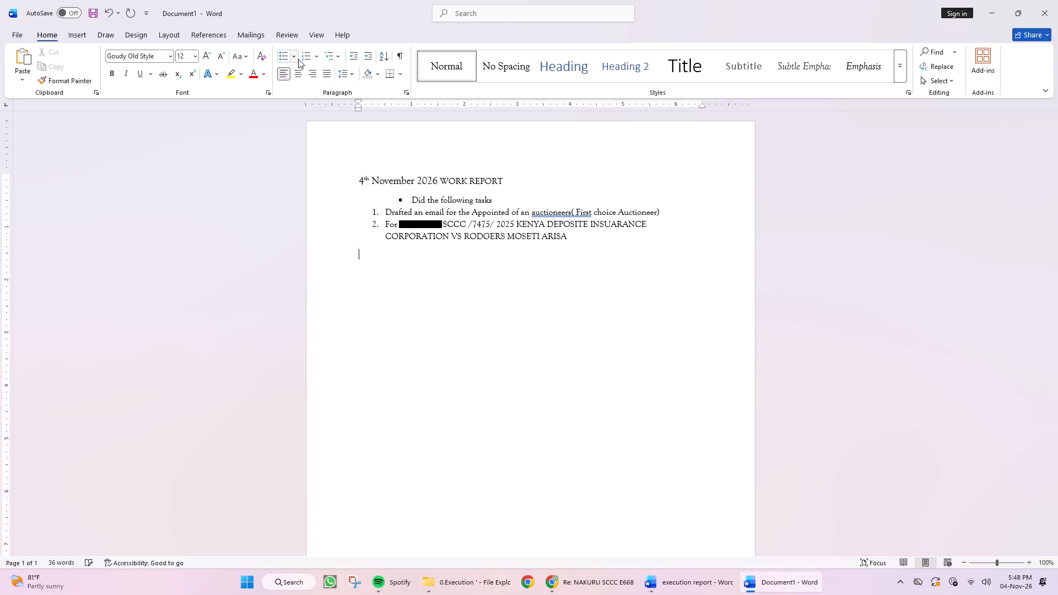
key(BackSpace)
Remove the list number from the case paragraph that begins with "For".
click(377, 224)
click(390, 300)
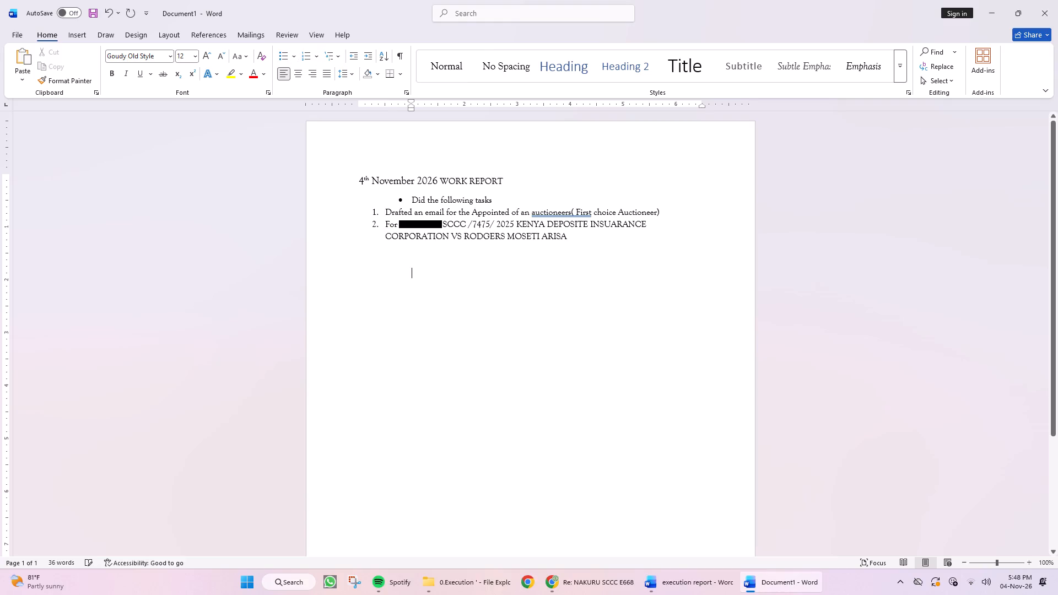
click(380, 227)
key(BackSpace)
Start item 2 of the numbered list on the last blank line below the case title.
key(Down)
key(Down)
key(Down)
key(Left)
key(Left)
key(Down)
key(Down)
key(Down)
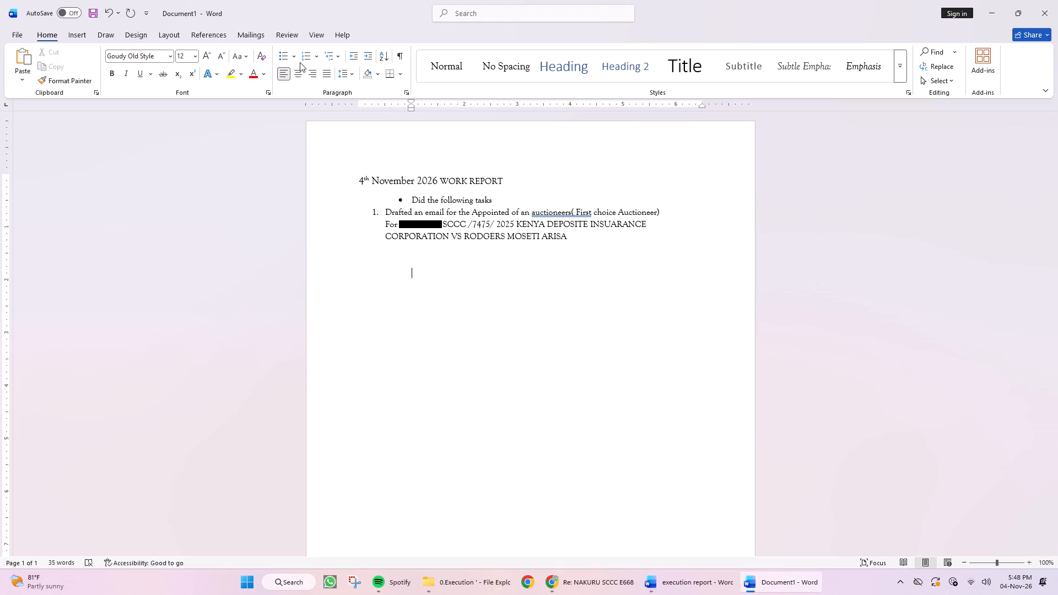
click(301, 58)
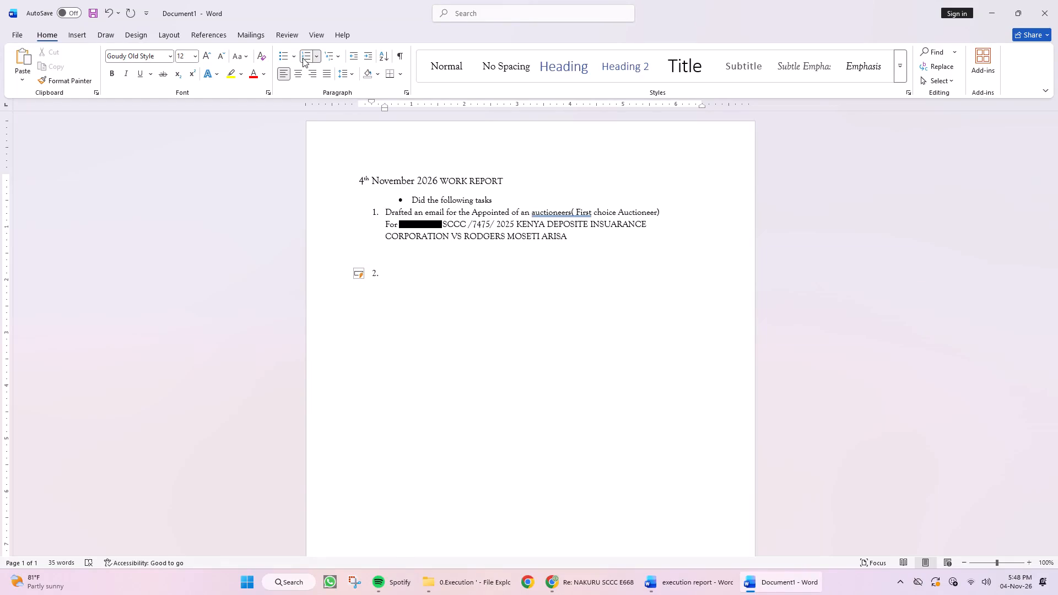
Begin item 2 of the numbered list with the text "Did a follow up on".
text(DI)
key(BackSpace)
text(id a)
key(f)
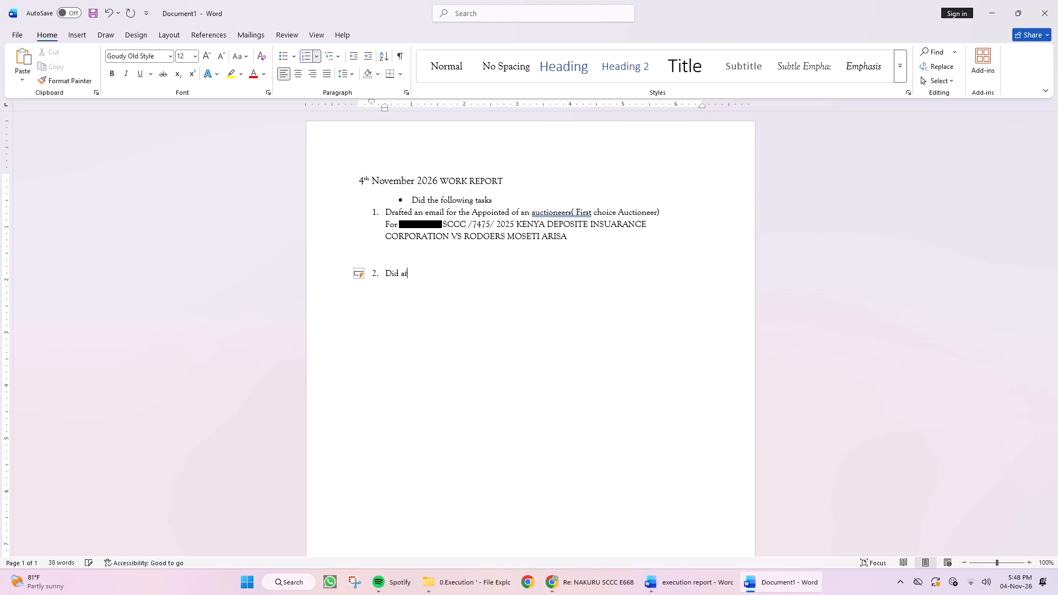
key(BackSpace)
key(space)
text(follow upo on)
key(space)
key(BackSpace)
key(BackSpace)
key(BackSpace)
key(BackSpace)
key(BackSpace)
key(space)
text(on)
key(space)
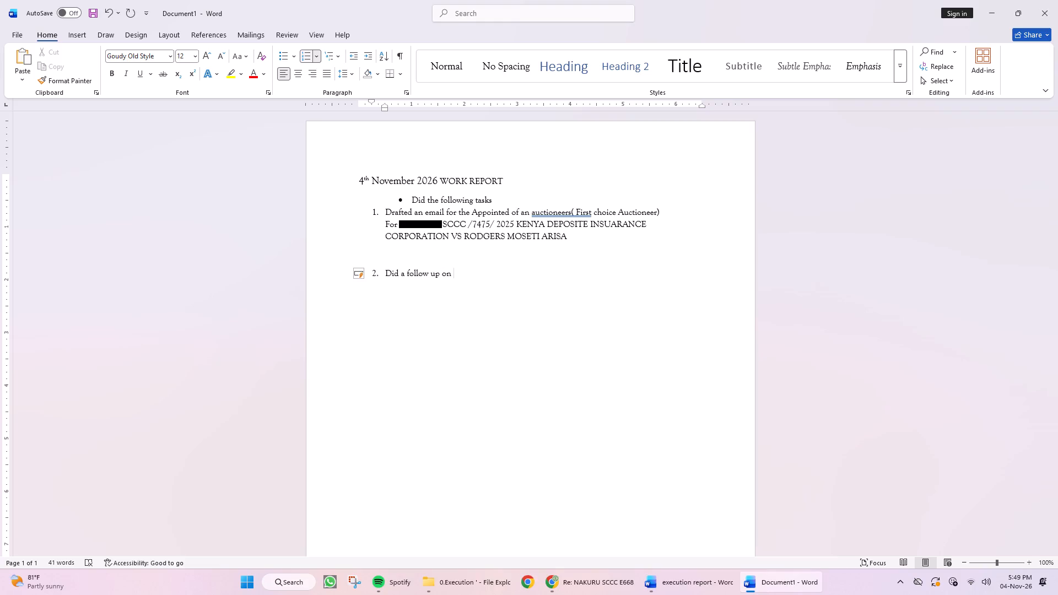
Continue item 2 with "the instruction to execute", correcting the spelling of the last word.
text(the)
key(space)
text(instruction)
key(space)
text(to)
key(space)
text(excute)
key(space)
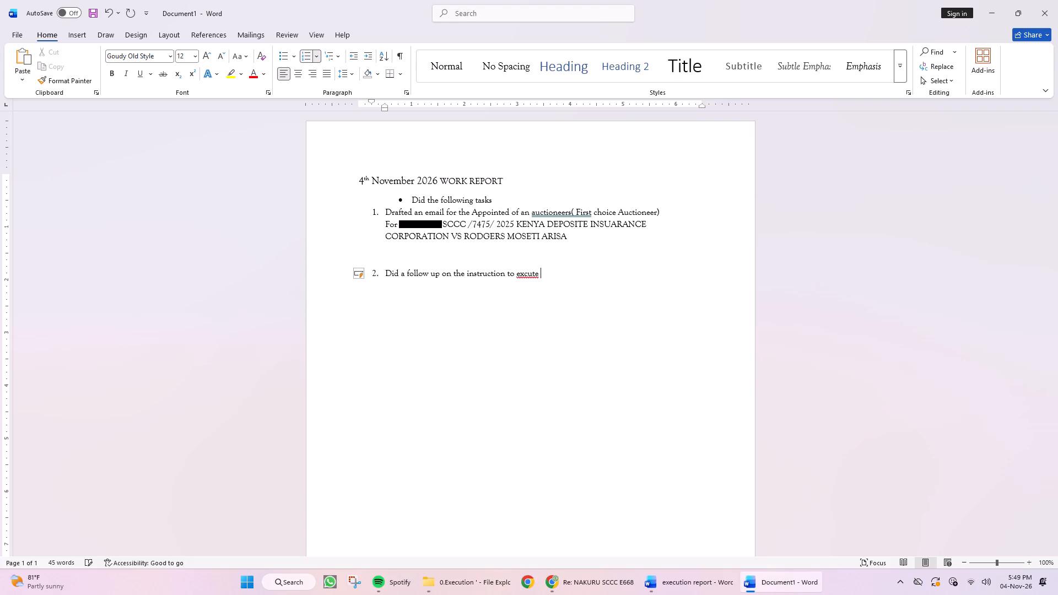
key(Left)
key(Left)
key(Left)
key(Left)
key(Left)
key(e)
Continue item 2 after the word "execute" with "to".
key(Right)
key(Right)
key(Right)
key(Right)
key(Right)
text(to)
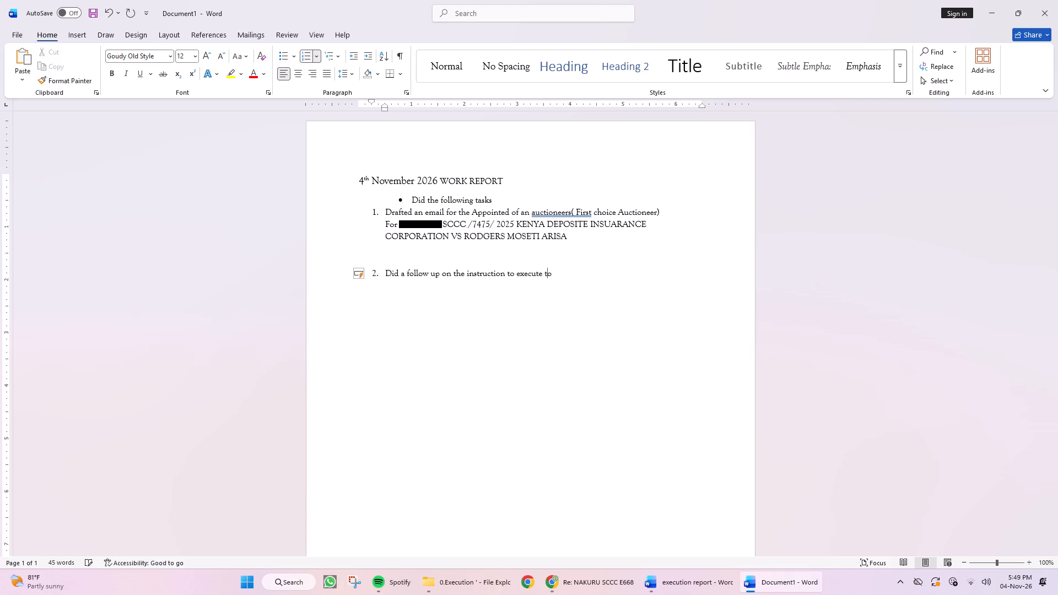
Continue item 2 after "execute to" with the text "remind the auctioneer for".
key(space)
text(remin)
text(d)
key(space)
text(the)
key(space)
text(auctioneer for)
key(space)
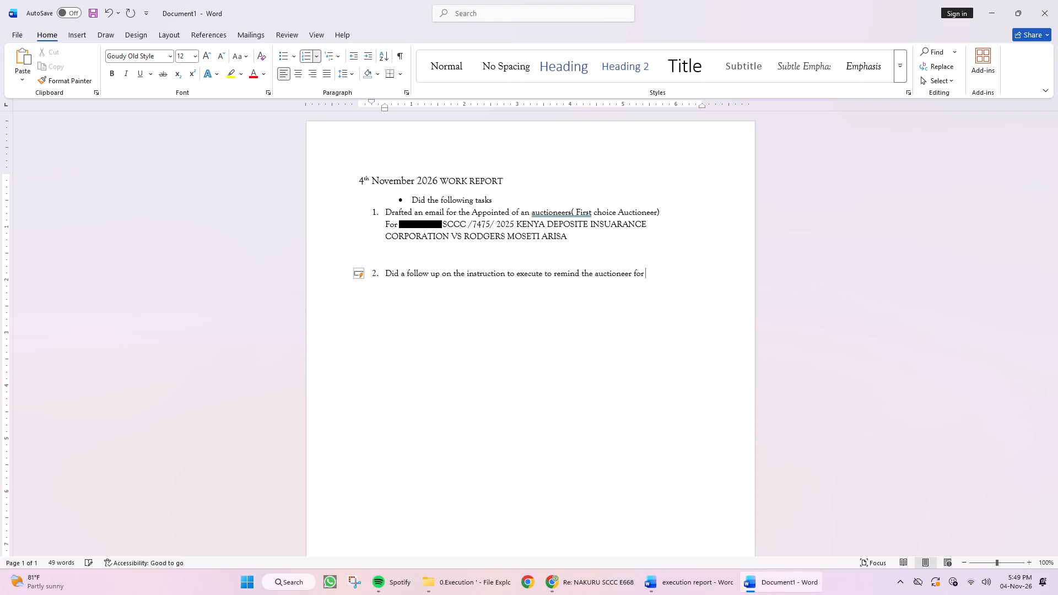
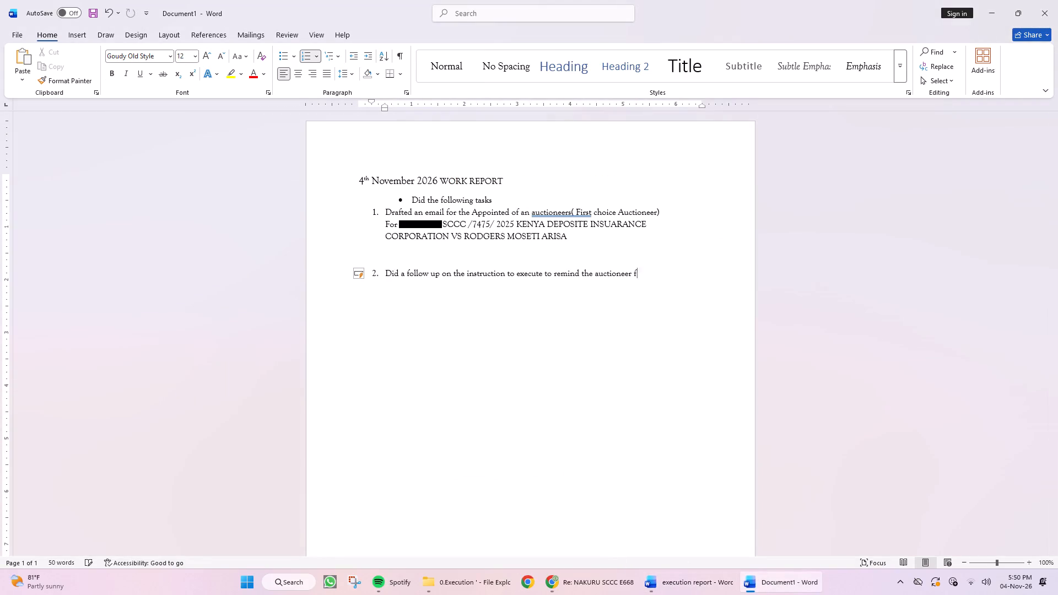
Replace the stray "f" after "remind the auctioneer" in item 2 with "to".
key(BackSpace)
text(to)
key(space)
Continue item 2 after "remind the auctioneer to" with "oversee the judgment debtor for;" followed by a space.
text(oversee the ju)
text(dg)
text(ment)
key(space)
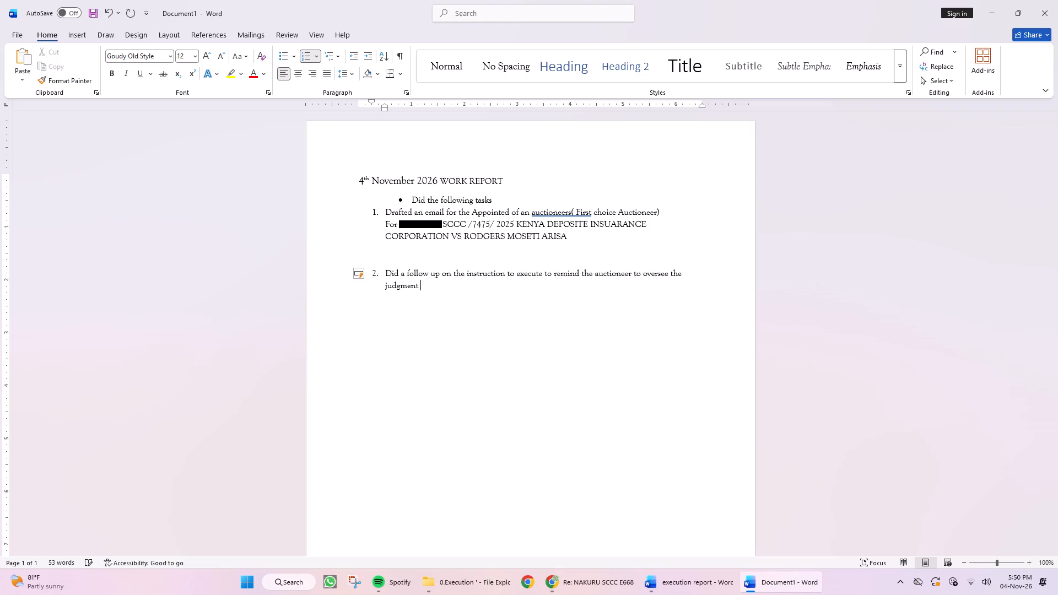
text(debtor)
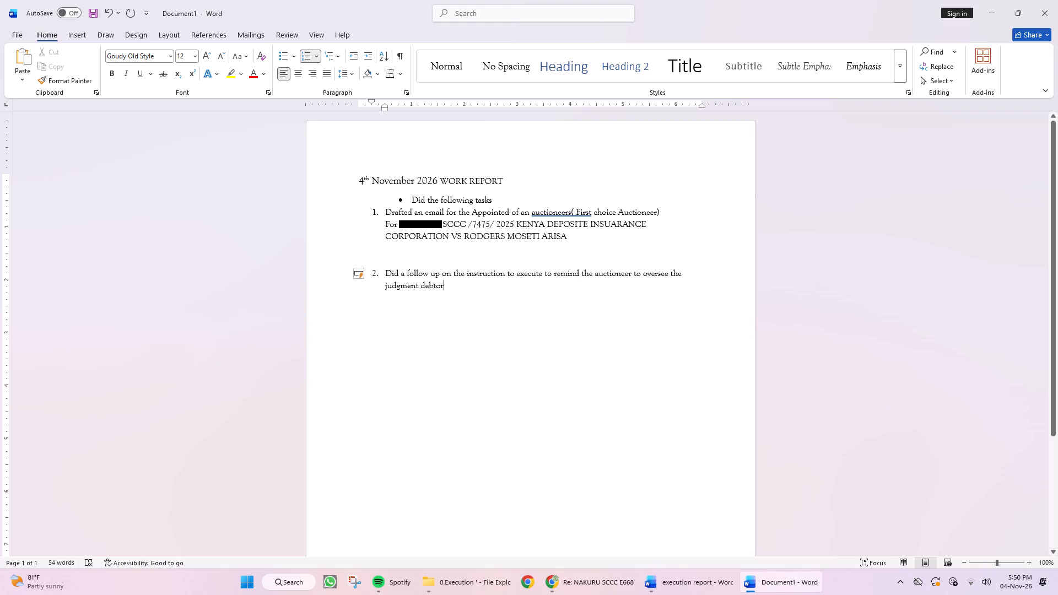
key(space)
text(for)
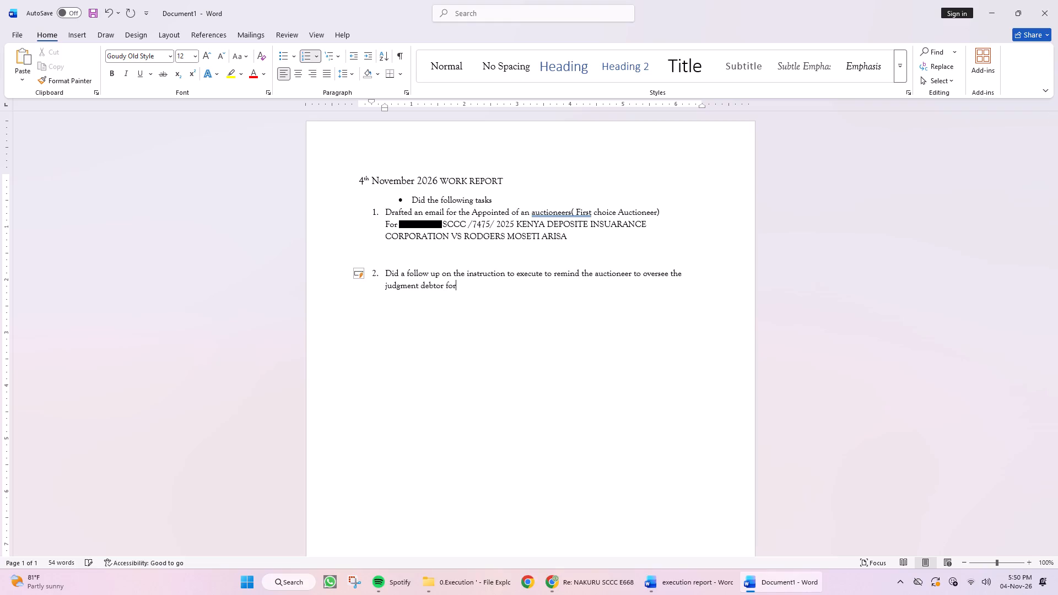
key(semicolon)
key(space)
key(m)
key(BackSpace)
Continue item 2 after "judgment debtor for;" with the court name "NAKURU SMALL CLAIMS COURT" followed by a space.
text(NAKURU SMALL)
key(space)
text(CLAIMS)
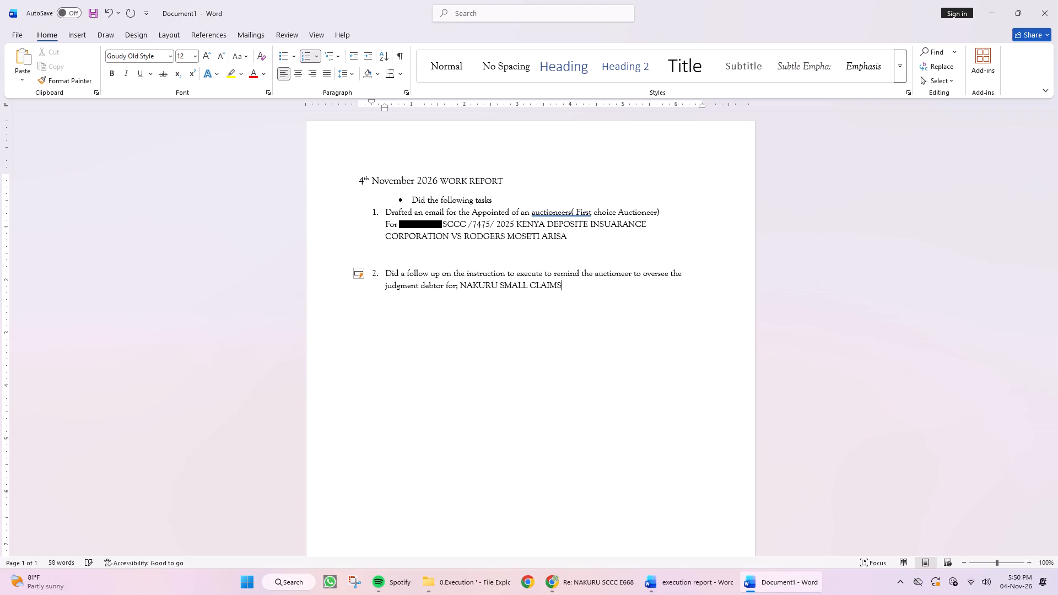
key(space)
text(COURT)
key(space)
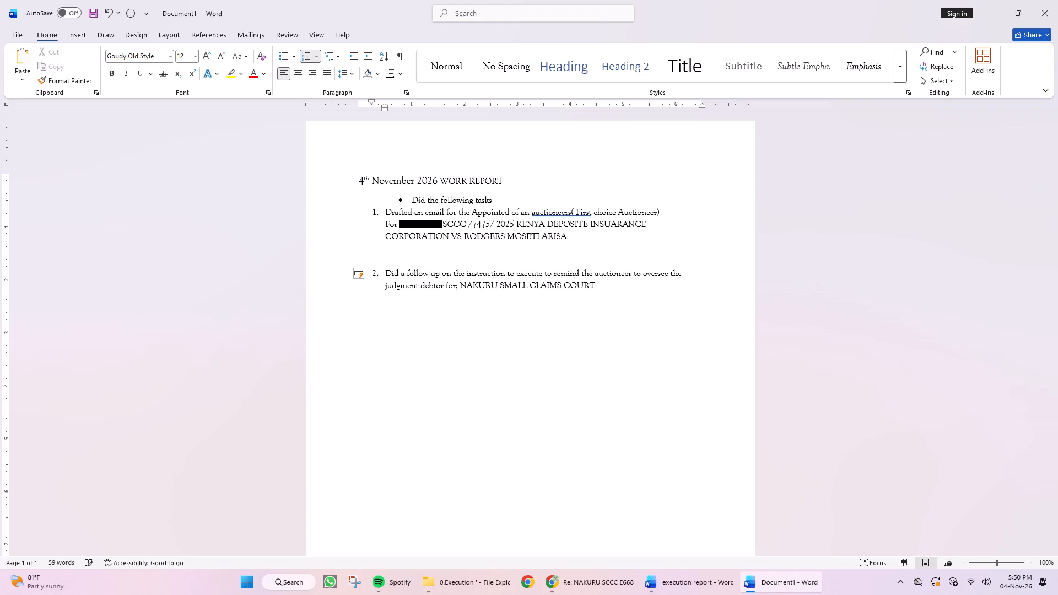
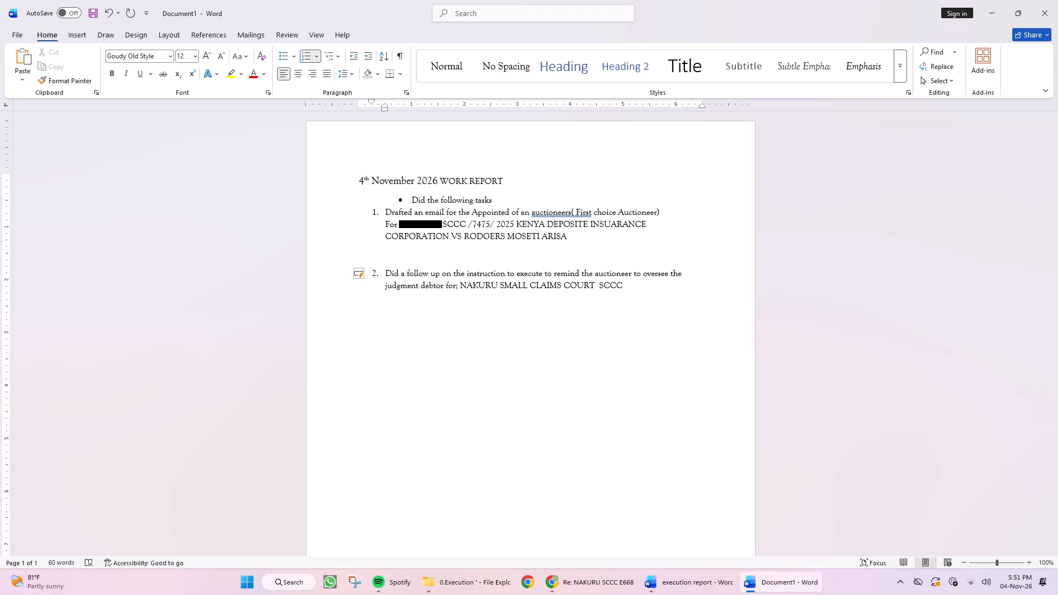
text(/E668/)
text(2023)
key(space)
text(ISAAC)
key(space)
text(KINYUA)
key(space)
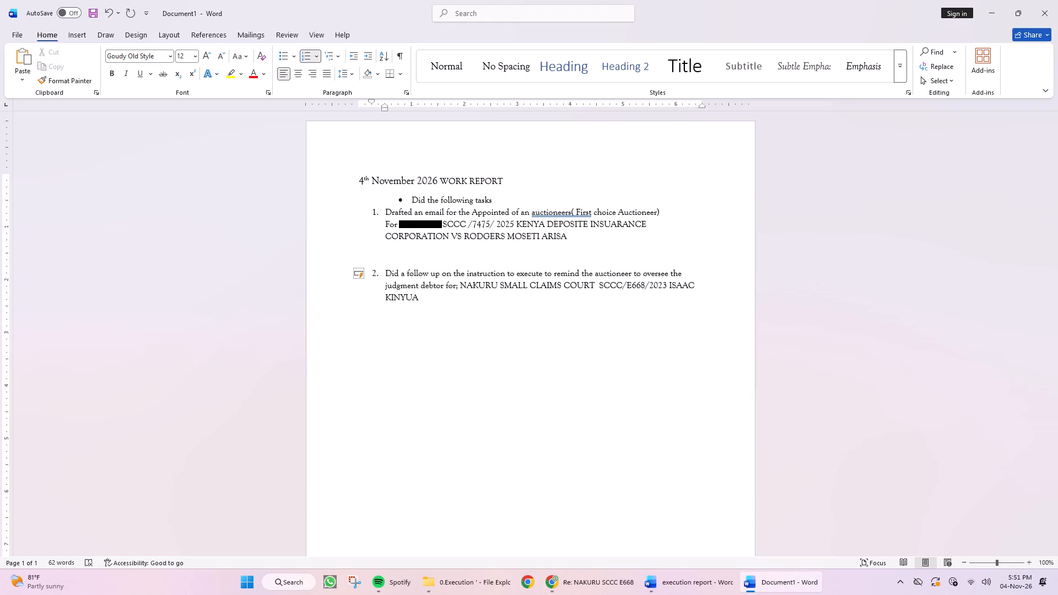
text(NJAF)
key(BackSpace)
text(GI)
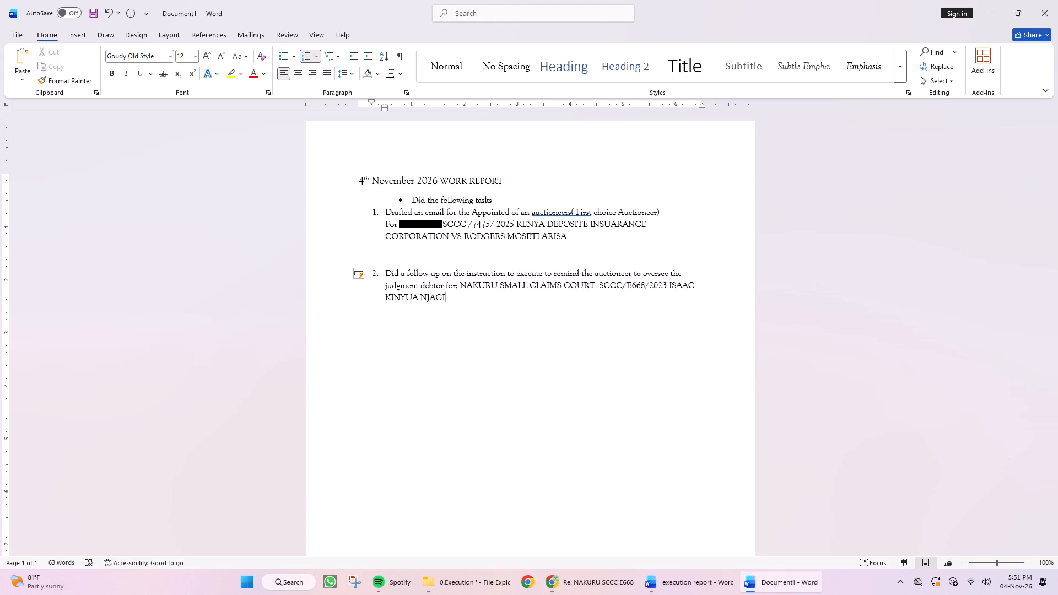
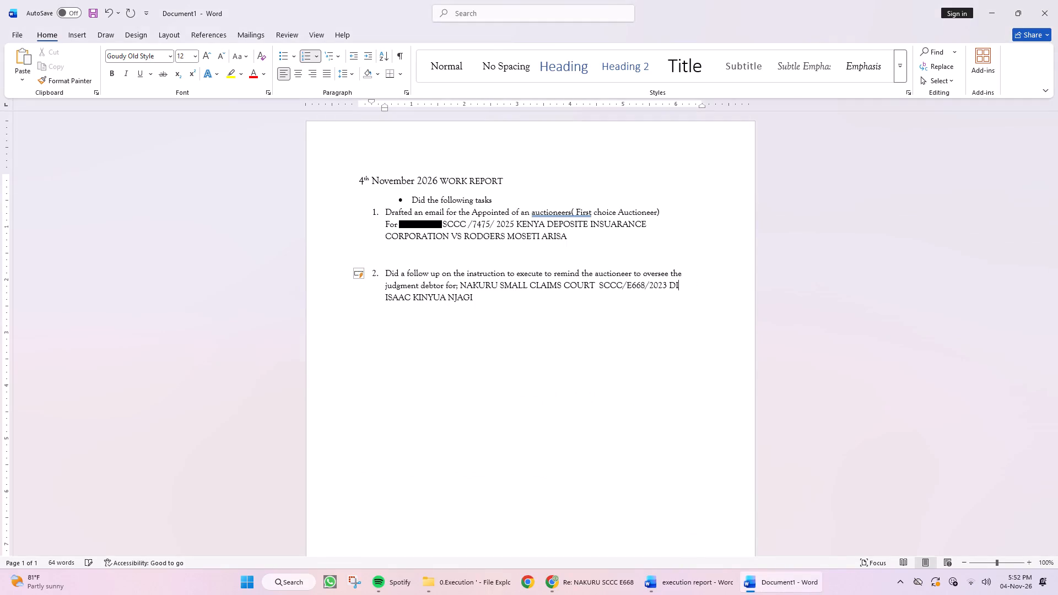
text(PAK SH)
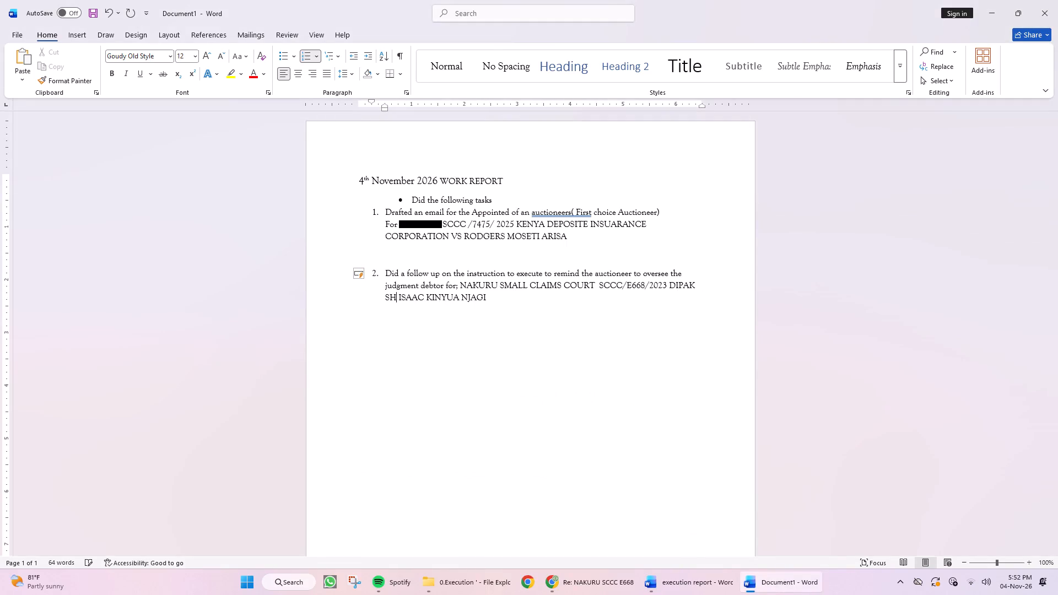
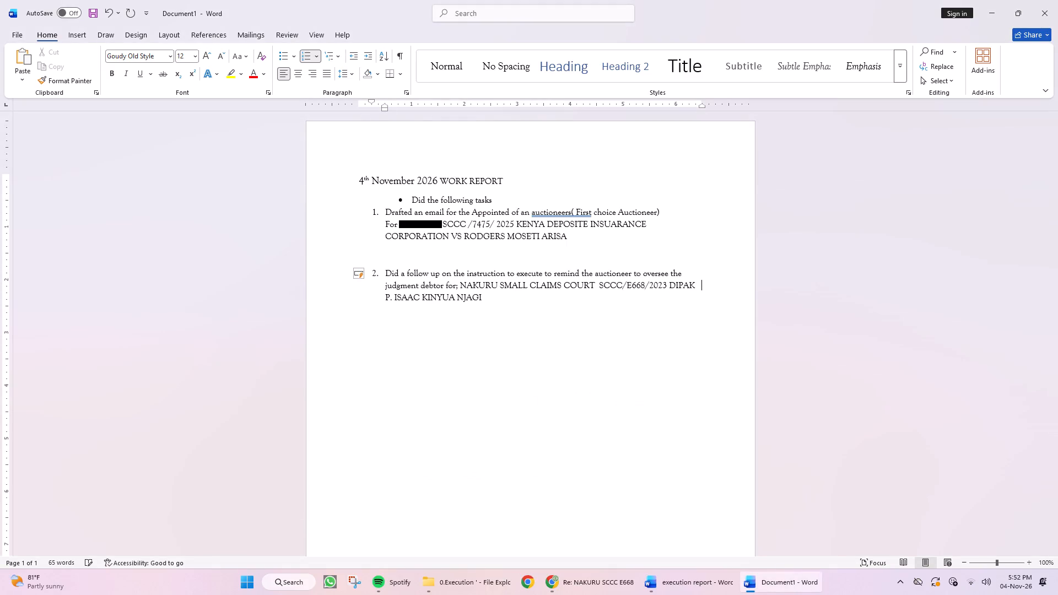
Insert "SHA" and "VS" between the claimant's initial and the judgment debtor's name in item 2.
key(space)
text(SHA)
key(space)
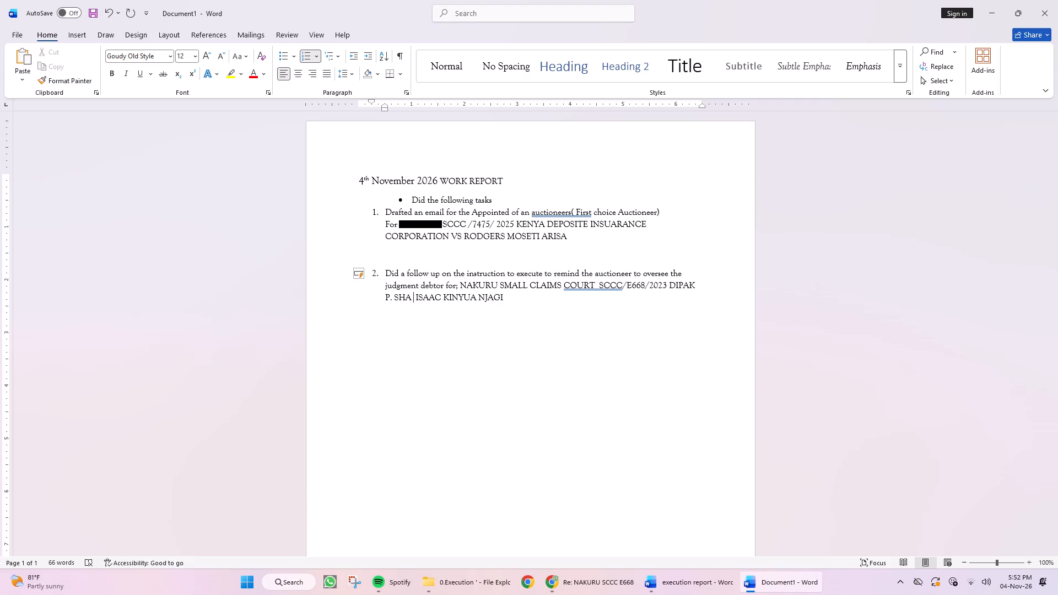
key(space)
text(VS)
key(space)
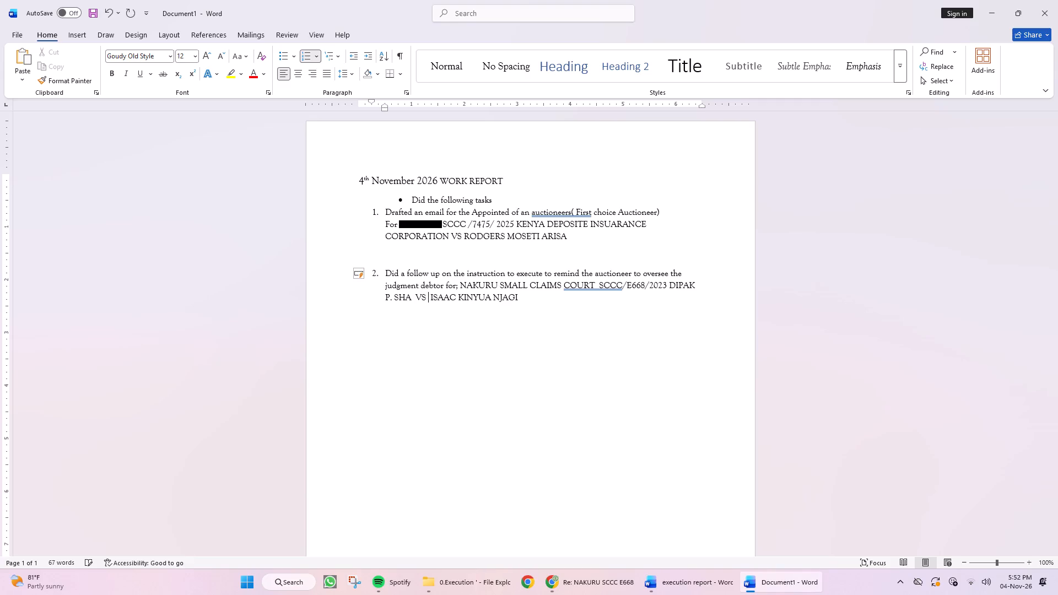
Append "7" and the second judgment debtor's name after the first judgment debtor's name at the end of item 2.
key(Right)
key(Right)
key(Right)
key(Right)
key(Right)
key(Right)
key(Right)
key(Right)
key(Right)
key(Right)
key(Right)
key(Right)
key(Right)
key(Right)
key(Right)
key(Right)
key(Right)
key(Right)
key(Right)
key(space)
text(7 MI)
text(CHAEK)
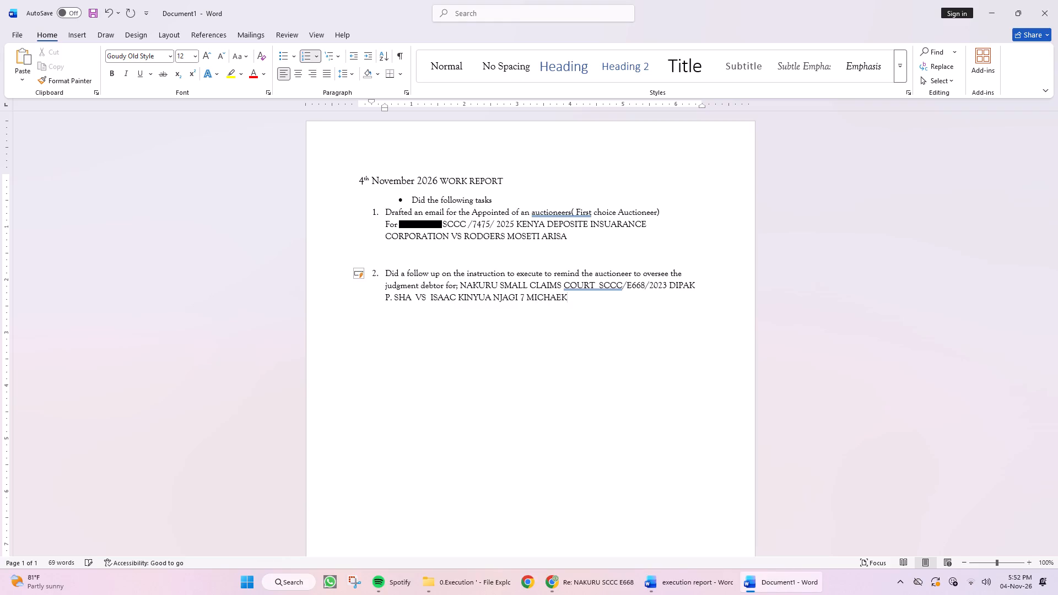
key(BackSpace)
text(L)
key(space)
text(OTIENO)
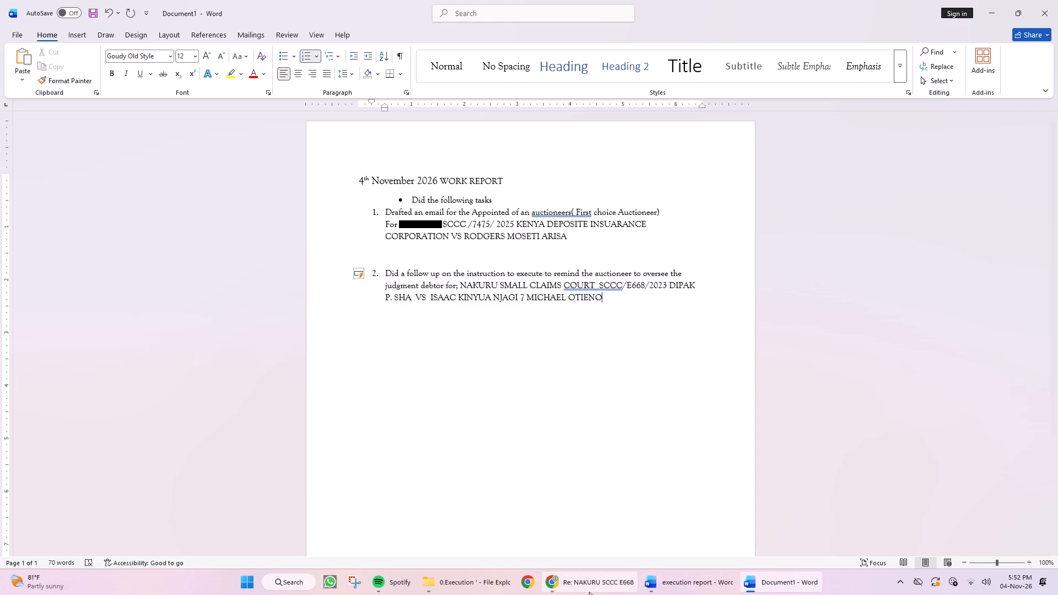
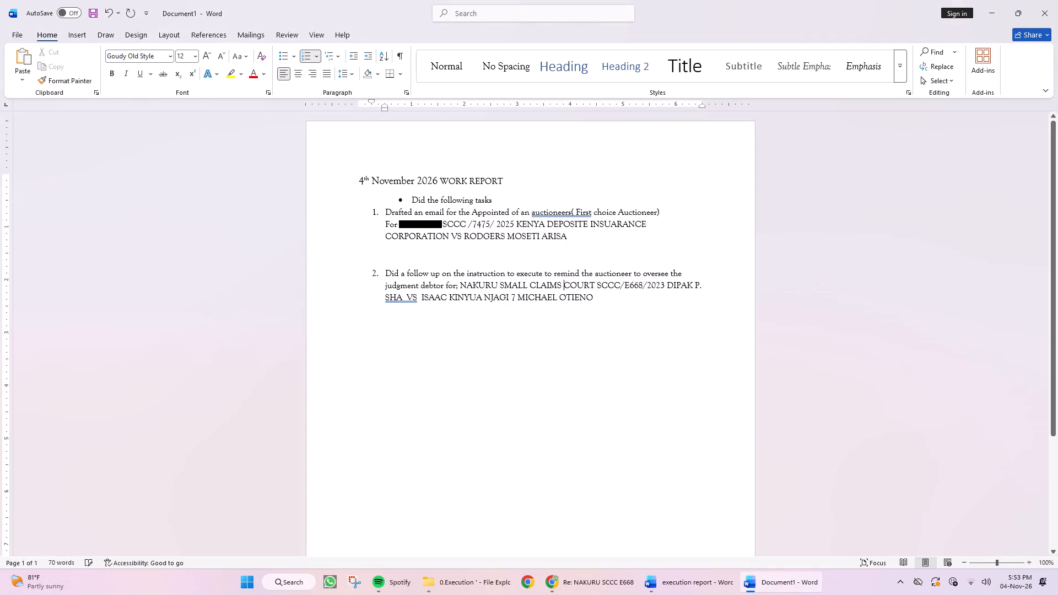
Correct the flagged double space before "VS" in item 2's party names using the suggested grammar correction.
right_click(399, 298)
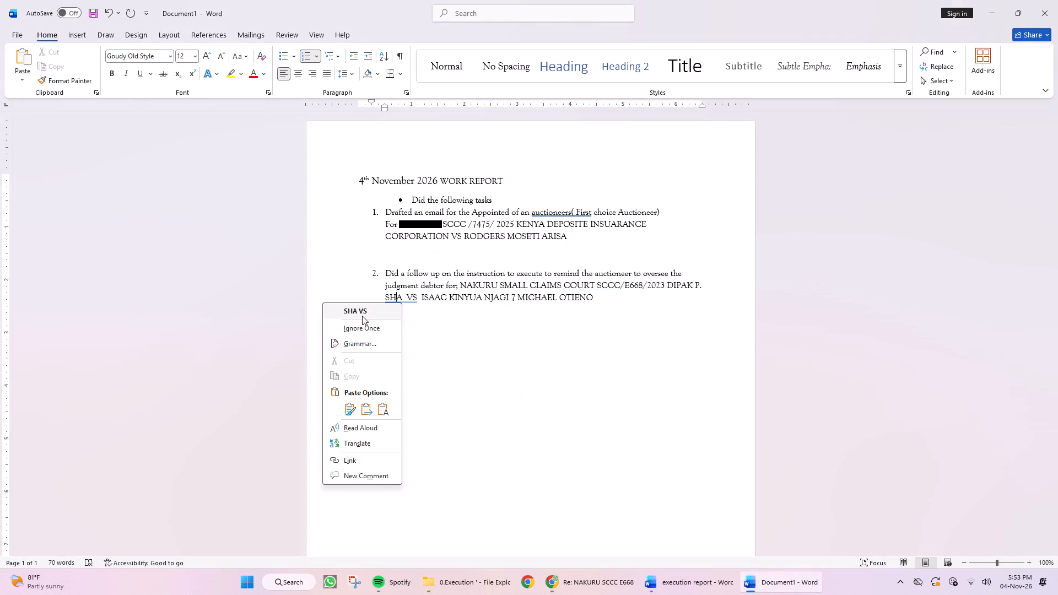
click(362, 316)
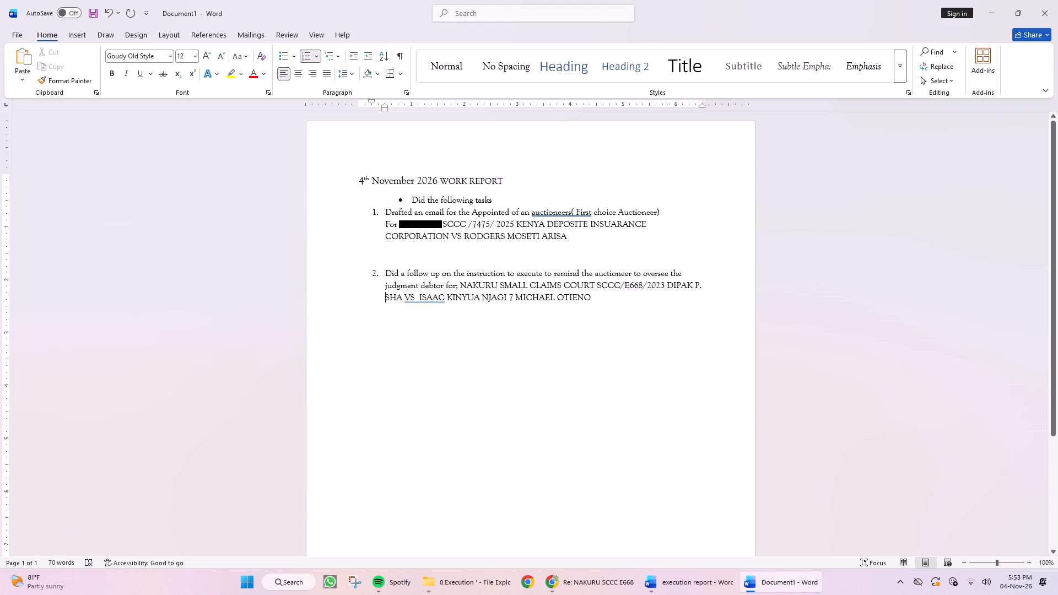
Apply the suggested grammar correction to the flagged extra space after "VS" in item 2's case parties.
right_click(419, 306)
right_click(427, 302)
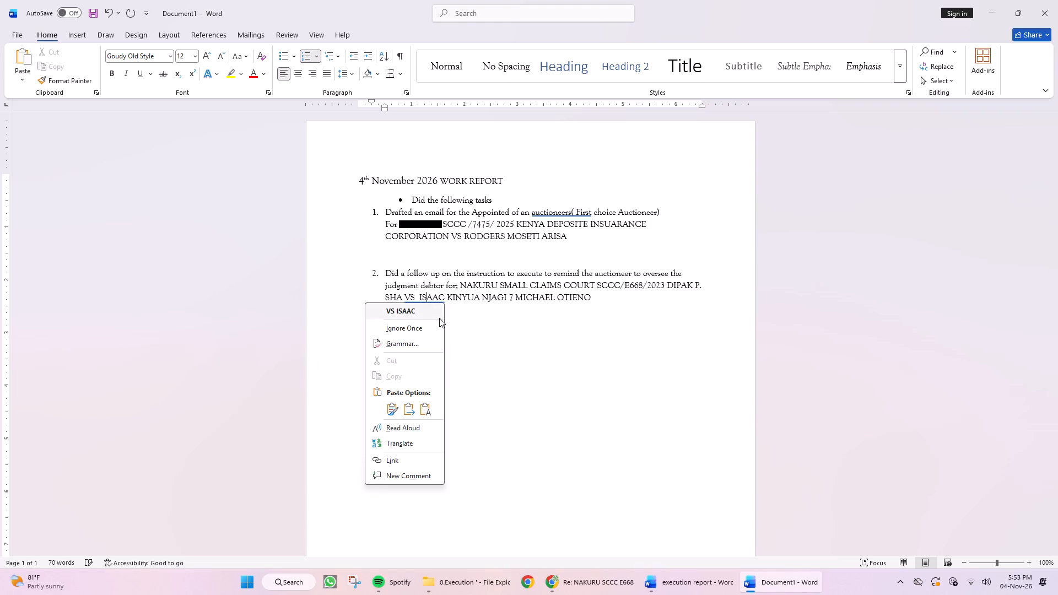
click(423, 317)
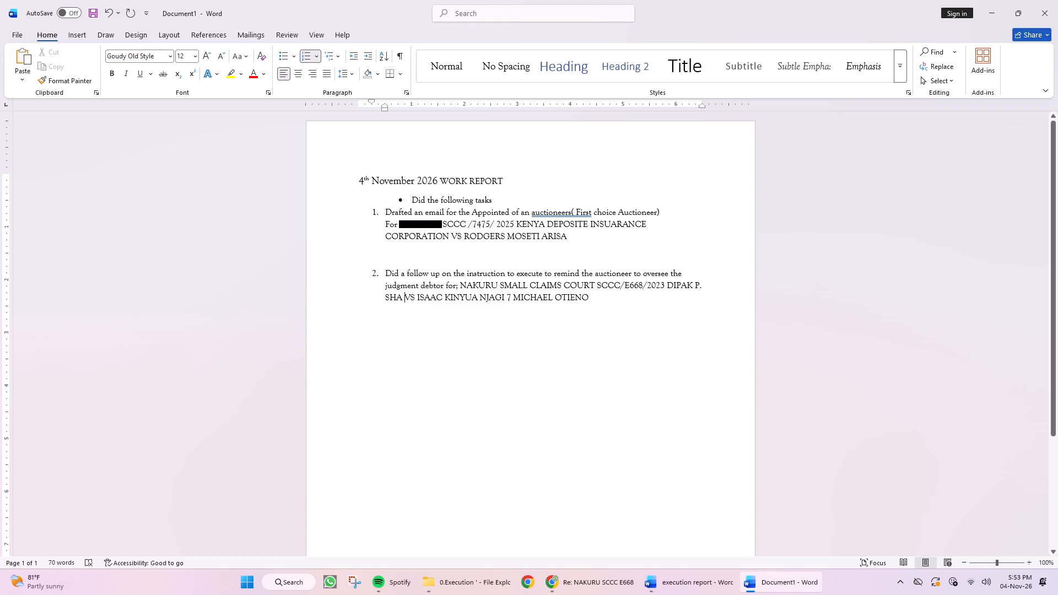
Start a new item 3 in the numbered list directly after the end of item 2.
click(593, 300)
key(Return)
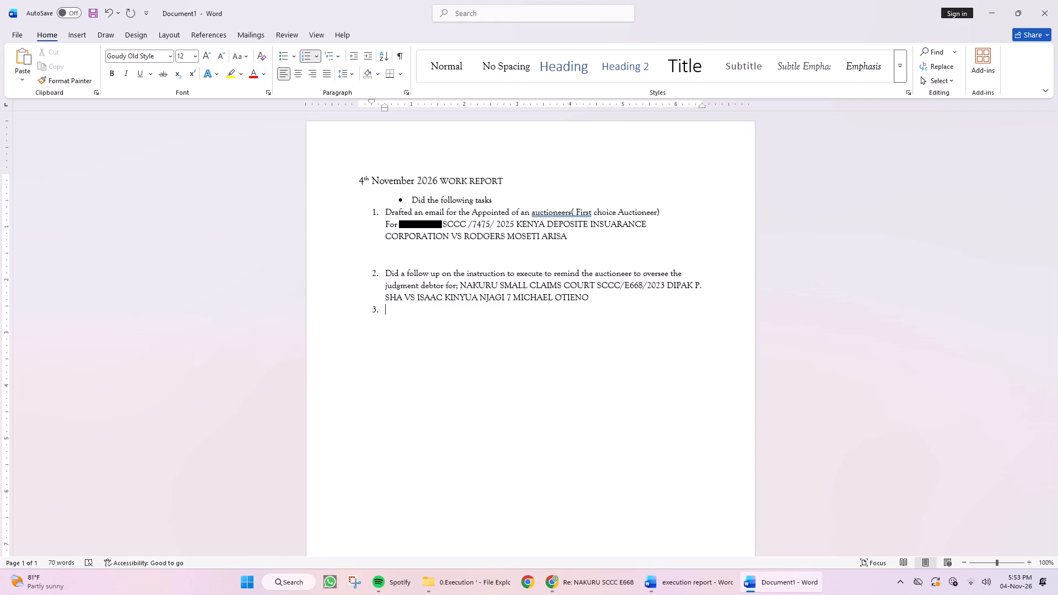
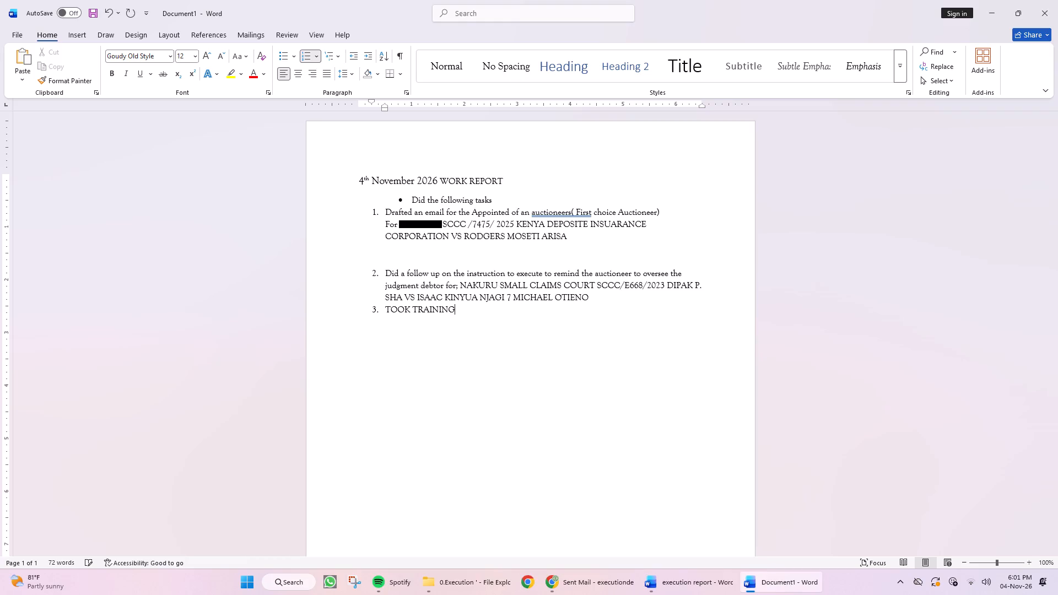
Continue item 3 of the numbered list by adding a space after "TOOK TRAINING".
key(space)
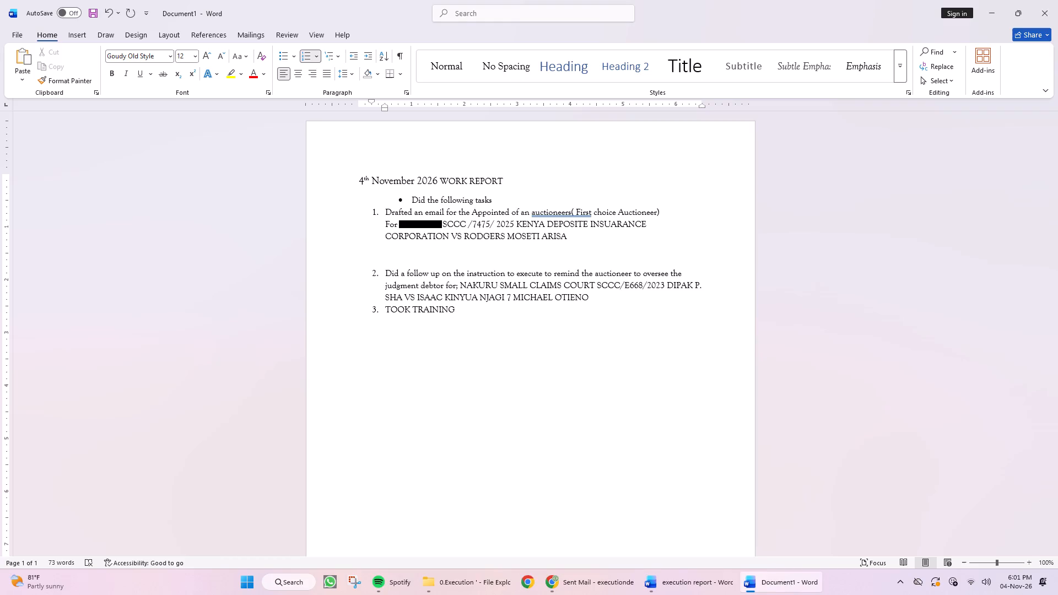
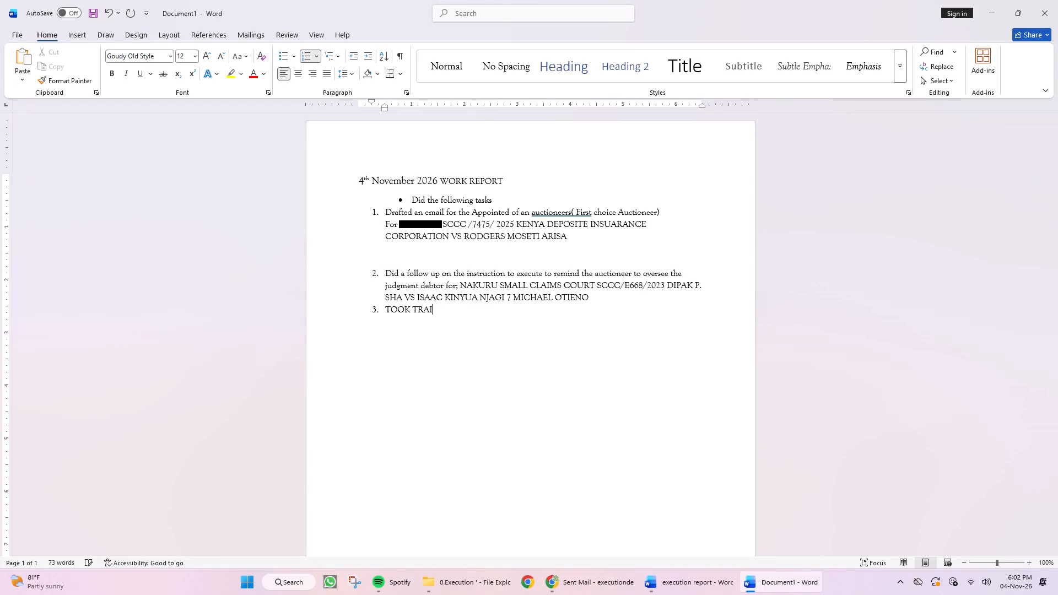
Replace the capitalised opening of item 3 in the numbered list with "Took training".
key(BackSpace)
key(BackSpace)
key(BackSpace)
key(BackSpace)
key(BackSpace)
key(BackSpace)
key(BackSpace)
key(BackSpace)
text(ook traineing)
key(BackSpace)
key(BackSpace)
key(BackSpace)
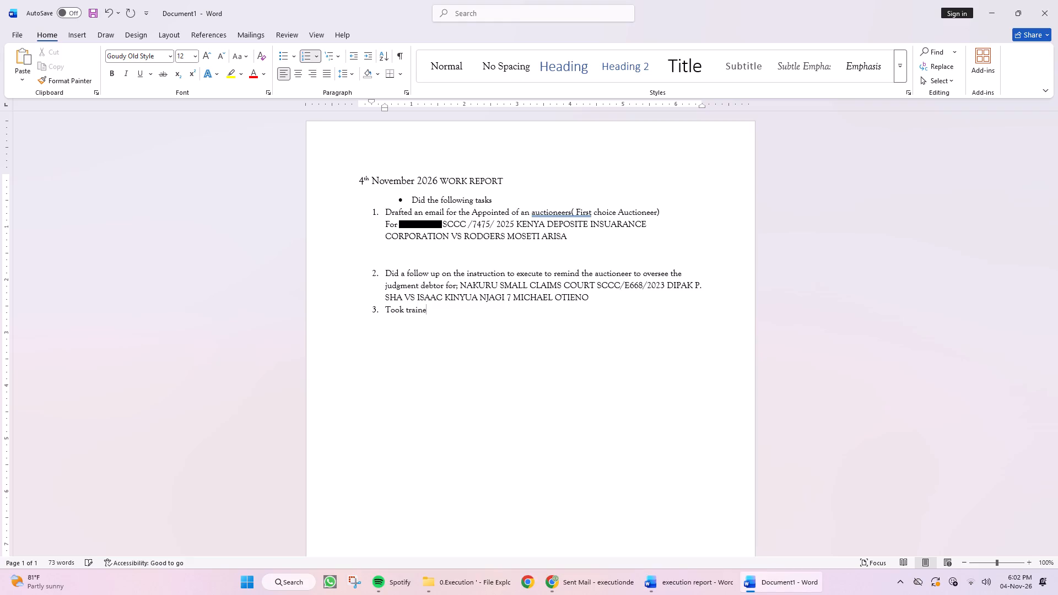
key(BackSpace)
text(ing)
Continue item 3 with "on the way of appointment of a new Auctioneer".
key(space)
text(on the)
key(space)
text(way)
key(space)
text(of appointment of a new)
key(space)
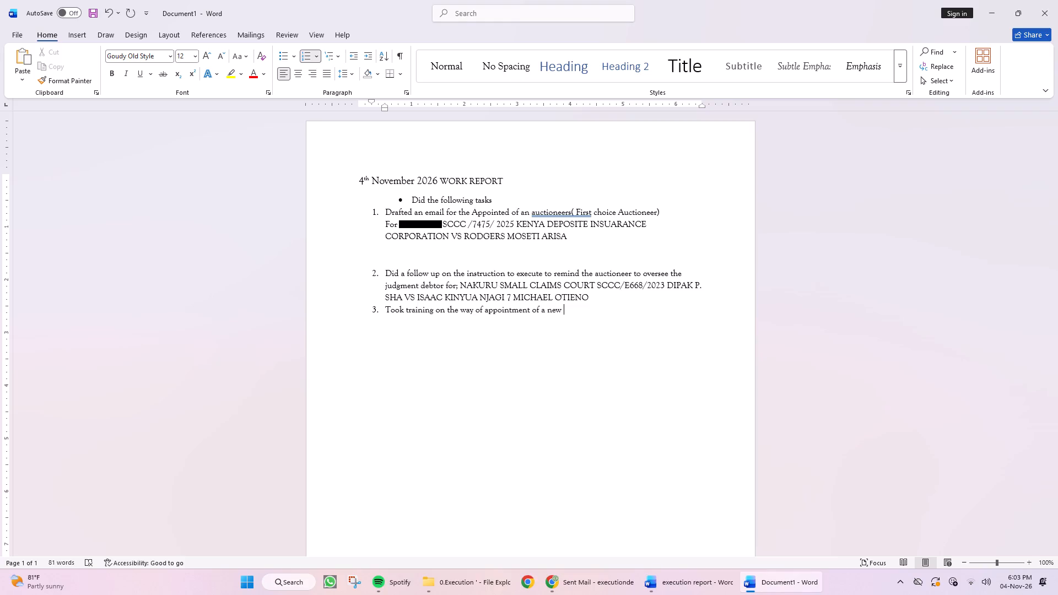
text(AUCTIONE)
key(BackSpace)
key(BackSpace)
key(BackSpace)
key(BackSpace)
key(BackSpace)
key(BackSpace)
key(BackSpace)
text(uctioneer)
Remove the word "new" before "Auctioneer" in item 3.
key(Left)
key(Left)
key(Left)
key(Left)
key(Left)
key(Left)
key(Left)
key(Left)
key(Left)
key(Left)
key(Left)
key(Left)
key(Left)
key(Left)
key(Left)
key(Left)
key(Left)
key(Right)
key(Right)
key(Right)
key(Right)
key(Right)
key(Right)
key(BackSpace)
key(BackSpace)
key(BackSpace)
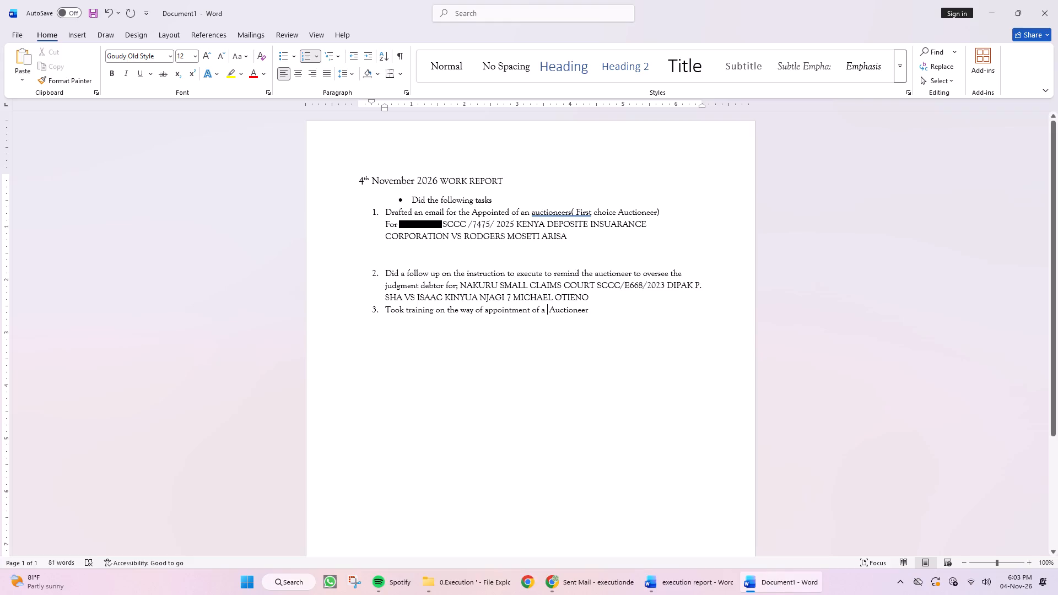
Make the bullet line "Did the following tasks" bold.
drag(398, 199, 473, 200)
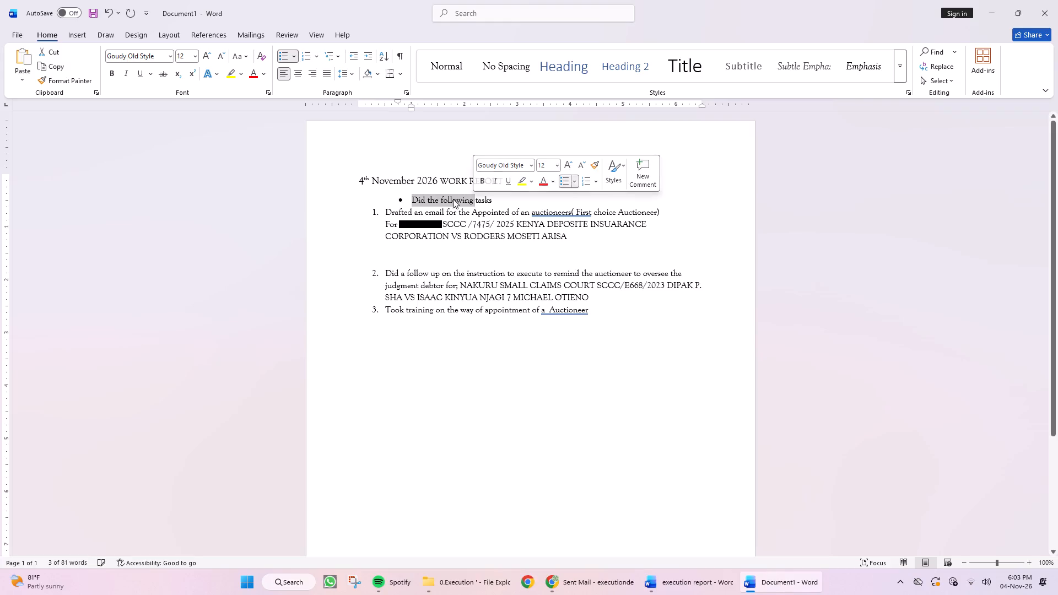
click(367, 201)
drag(398, 195, 440, 199)
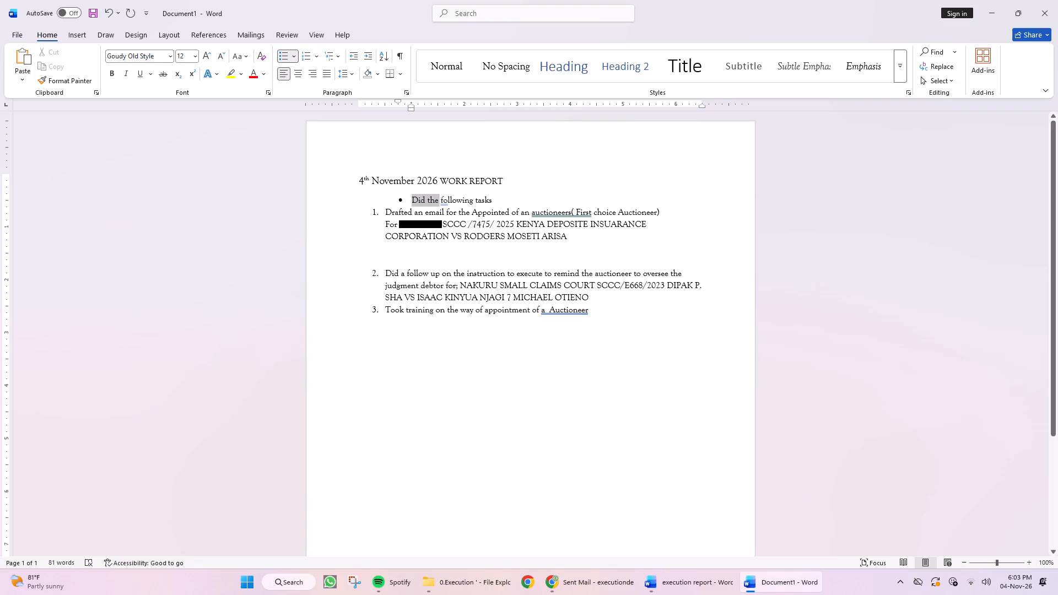
drag(440, 199, 489, 203)
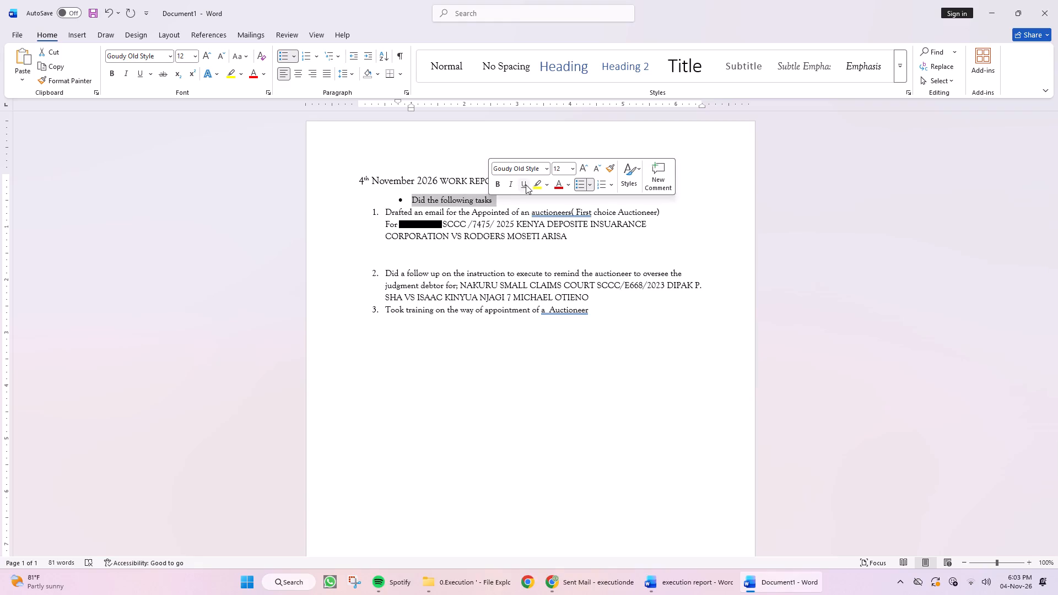
click(493, 186)
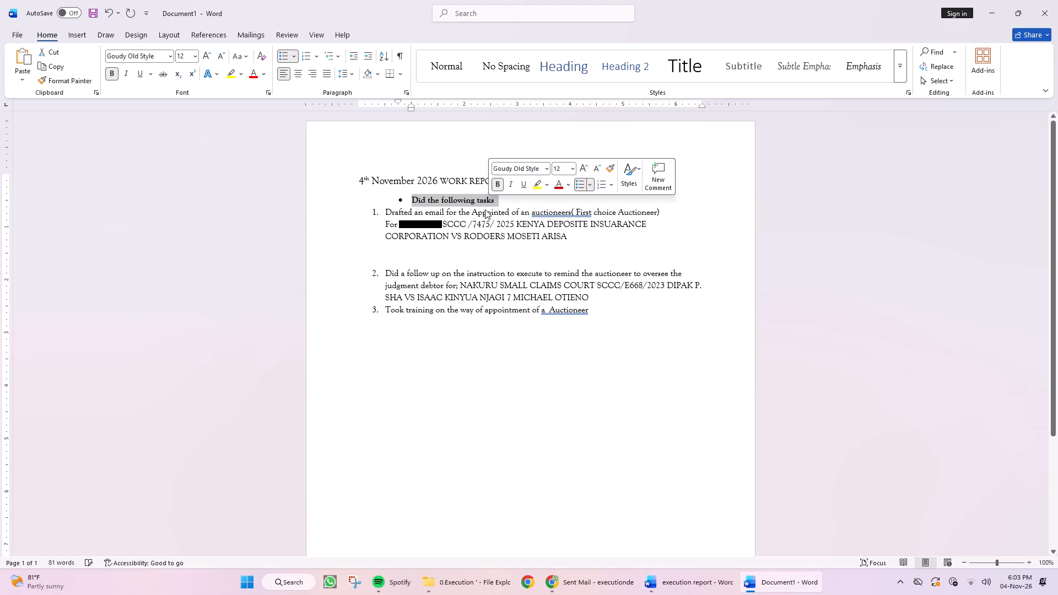
Rewrite the bullet line's text in capitals as "DID THE FOLLOWING TASK".
click(512, 196)
drag(504, 196, 455, 197)
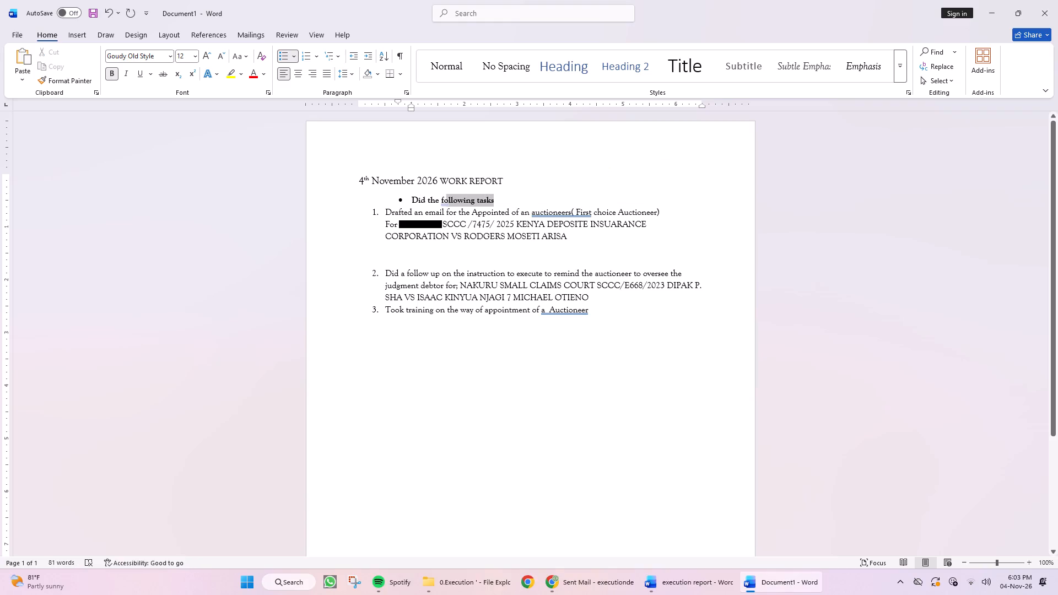
drag(455, 197, 510, 192)
click(508, 199)
key(BackSpace)
key(BackSpace)
key(BackSpace)
key(BackSpace)
key(BackSpace)
key(BackSpace)
key(BackSpace)
key(BackSpace)
key(BackSpace)
key(BackSpace)
key(BackSpace)
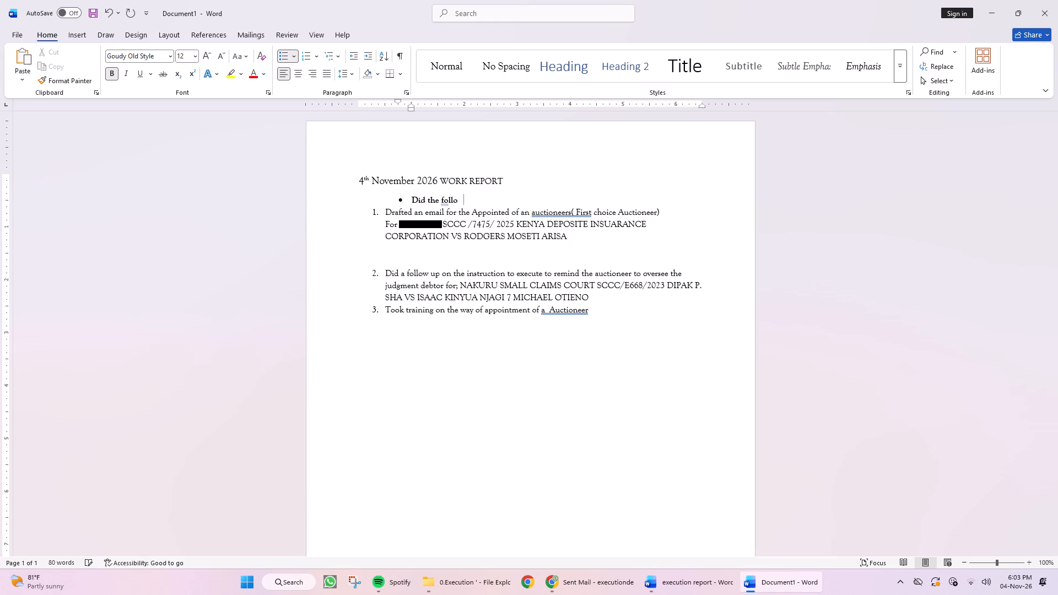
key(BackSpace)
key(BackSpace)
key(BackSpace)
key(BackSpace)
key(BackSpace)
key(BackSpace)
key(BackSpace)
key(BackSpace)
key(BackSpace)
key(BackSpace)
key(BackSpace)
key(i)
text(D THE FOLLOWING TASK)
Add a blank line without a bullet between the bullet line and the numbered list.
key(Return)
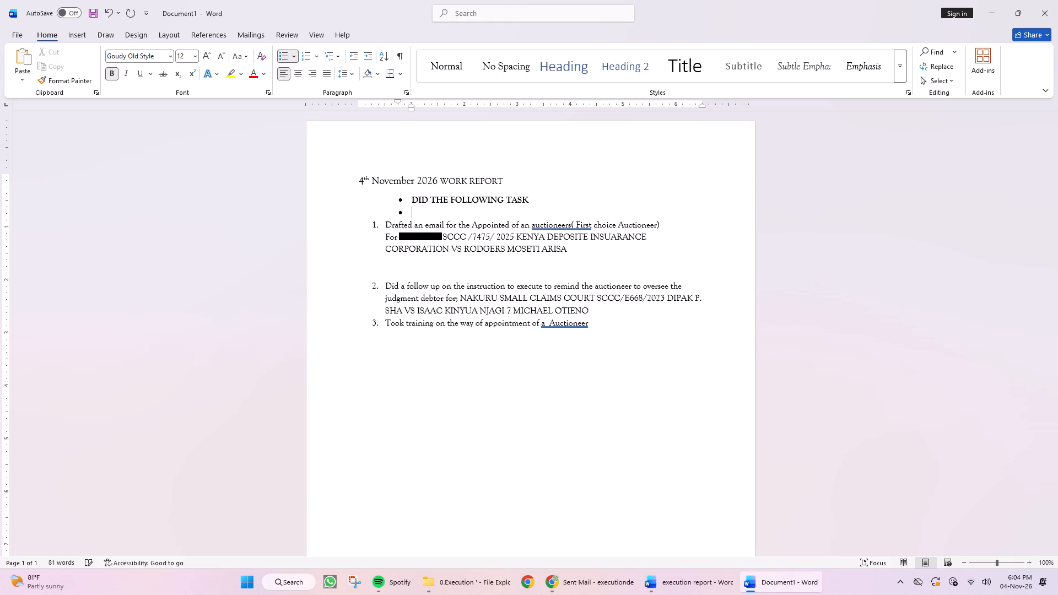
key(BackSpace)
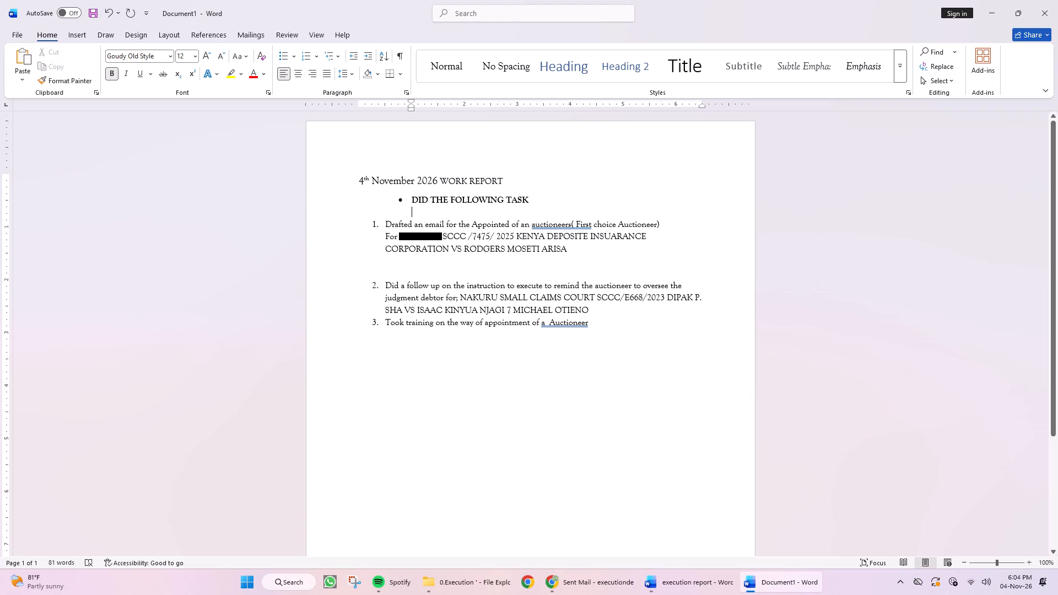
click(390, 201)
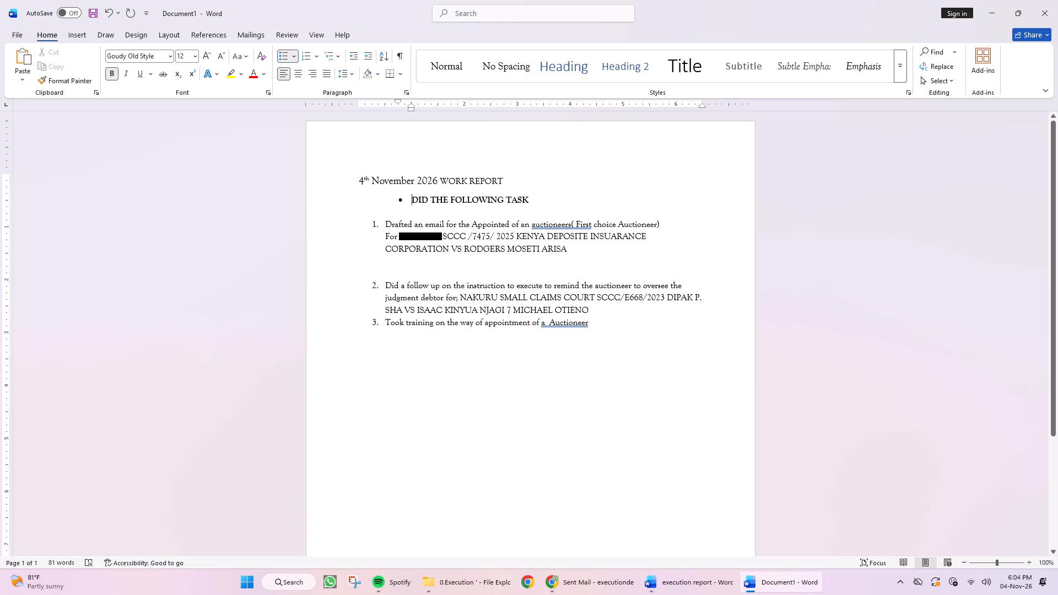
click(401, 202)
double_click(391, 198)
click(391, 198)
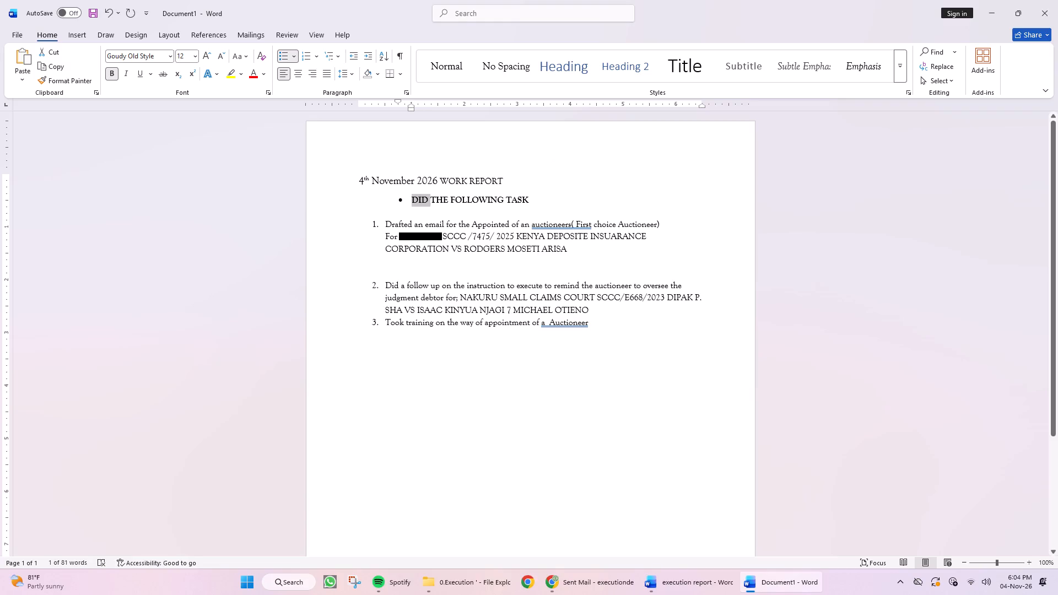
Add two spaces after "WORK REPORT" at the end of the title line.
click(516, 180)
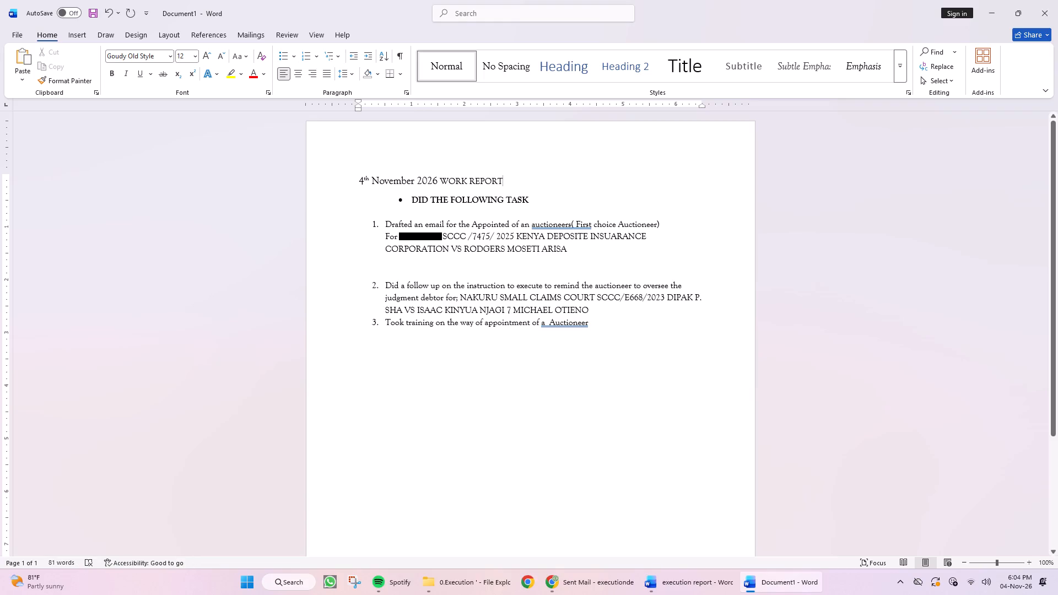
key(space)
key(space)
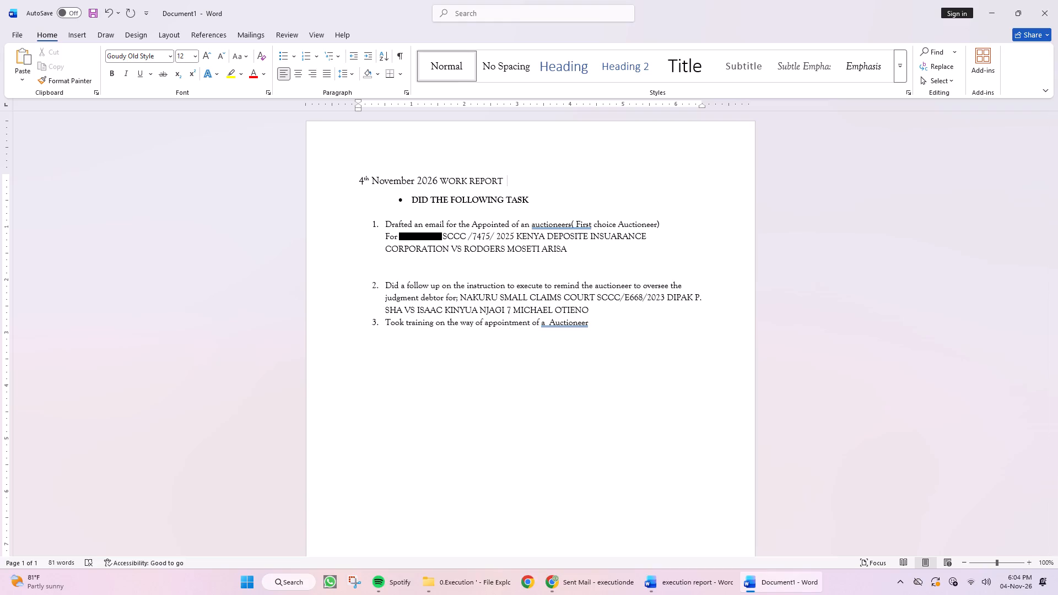
key(Left)
key(Left)
key(Left)
key(Left)
Try left and right alignment on the title and bullet lines together, and settle on centred alignment.
drag(362, 178, 423, 191)
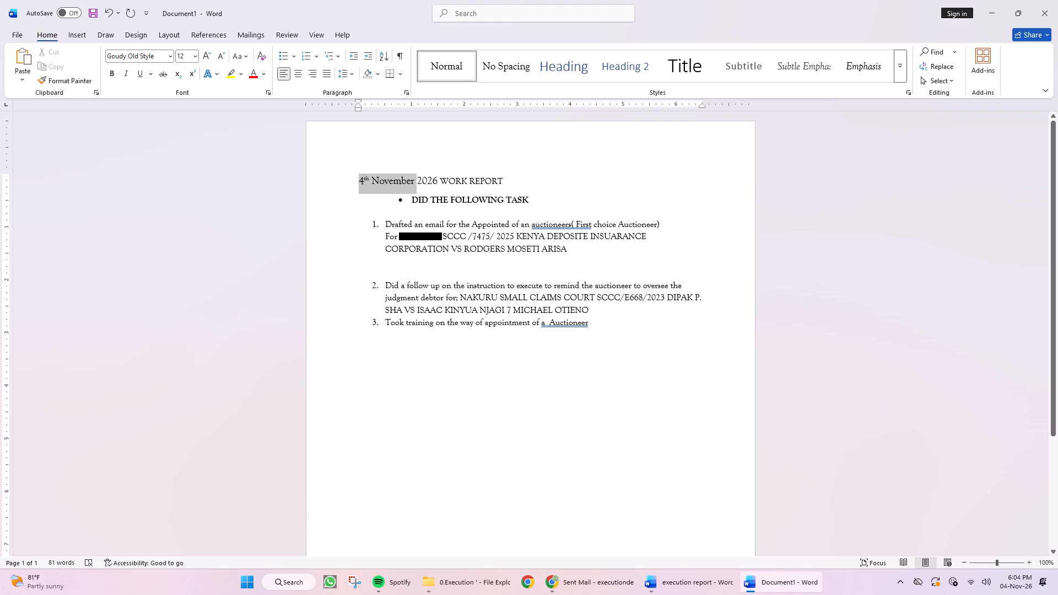
drag(423, 191, 522, 203)
click(295, 77)
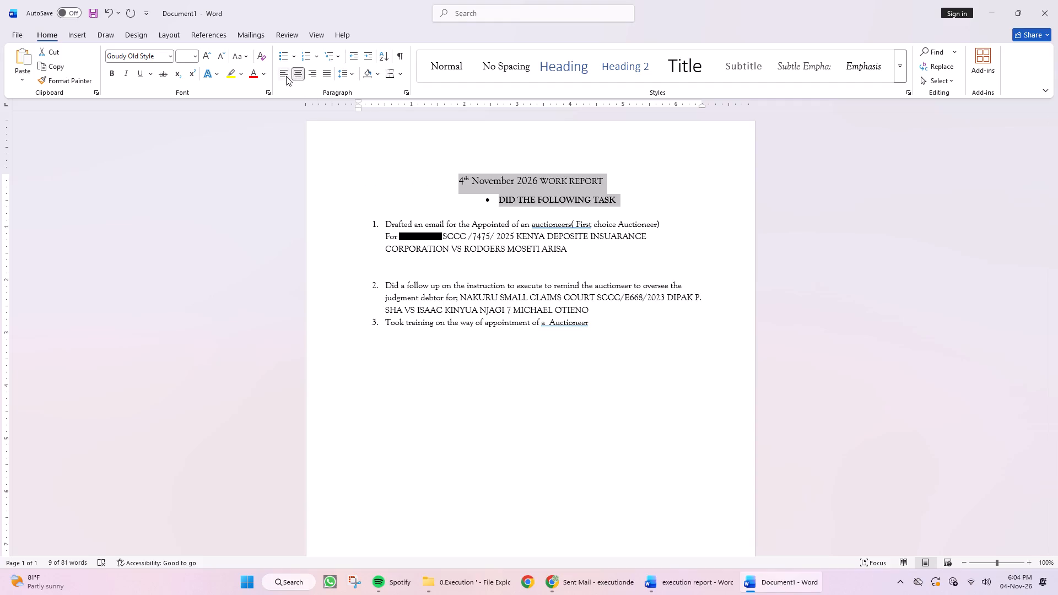
click(286, 76)
click(310, 76)
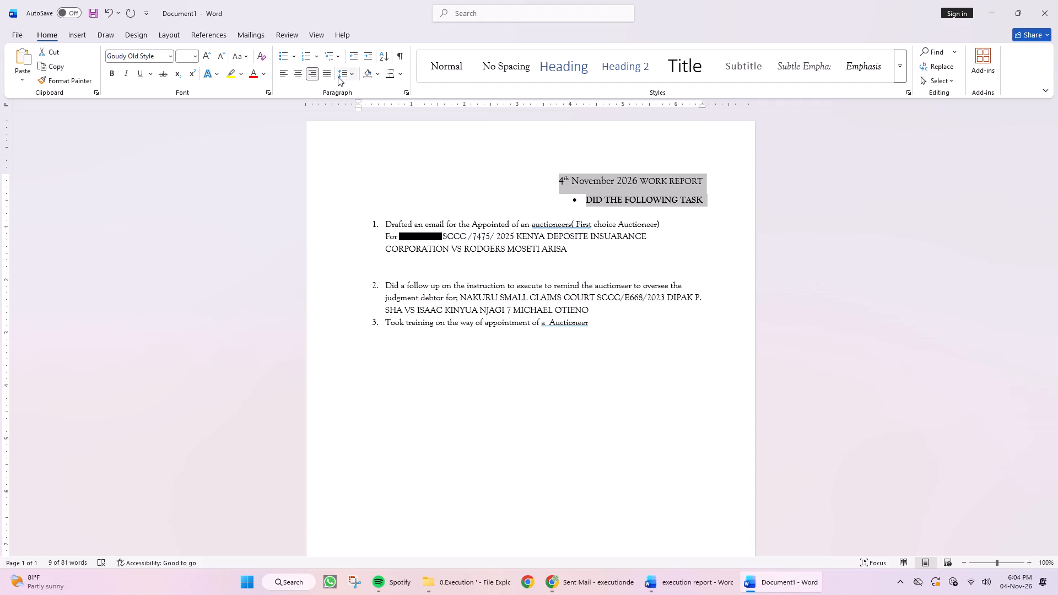
click(339, 76)
click(312, 139)
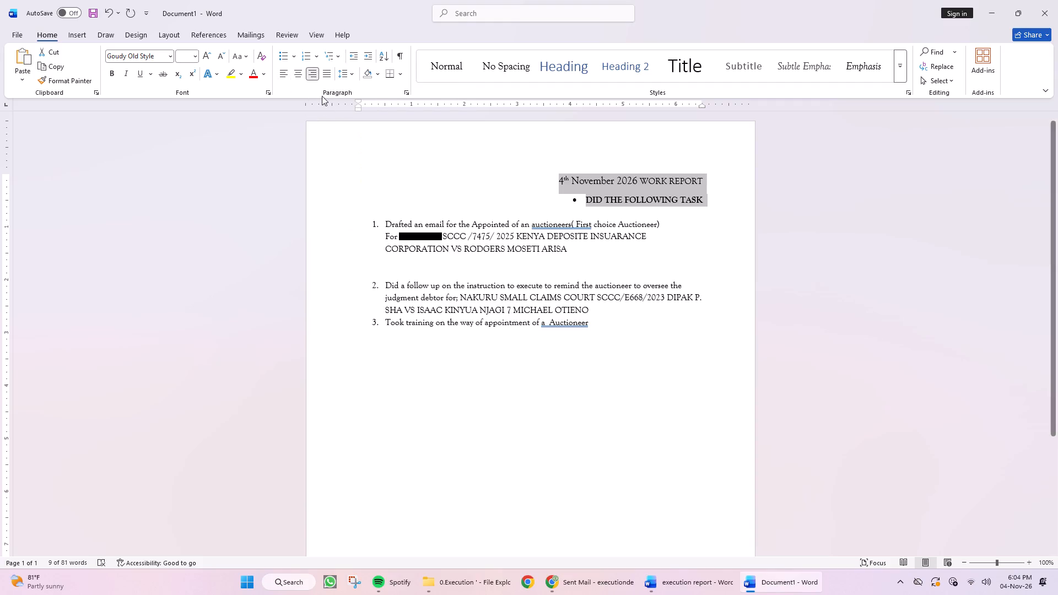
click(293, 73)
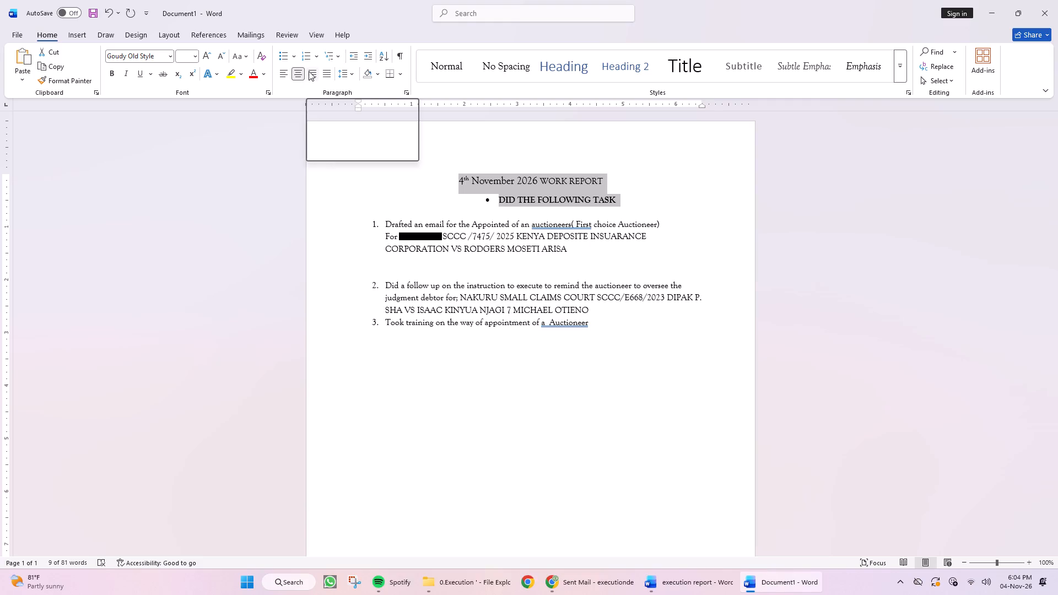
click(309, 71)
click(292, 71)
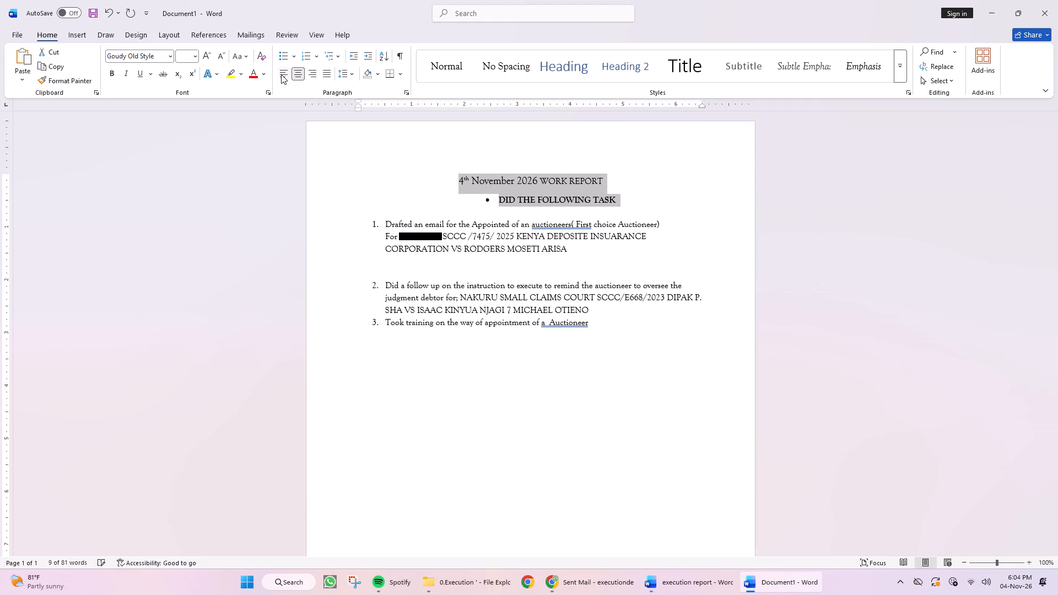
Left-align the title line and the "DID THE FOLLOWING TASK" bullet line.
click(280, 74)
click(342, 144)
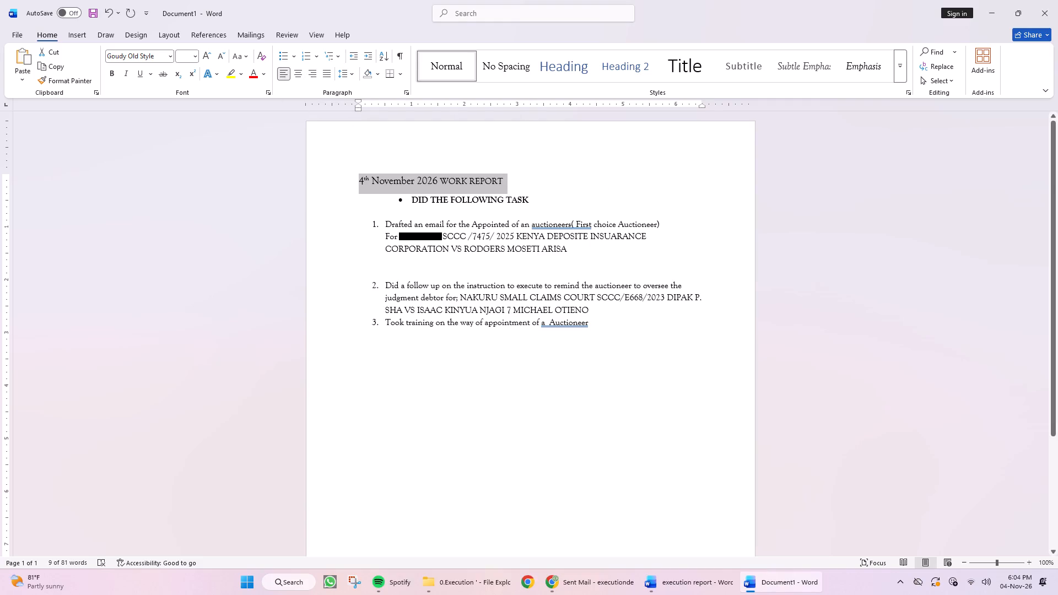
click(334, 232)
drag(348, 305, 348, 315)
click(352, 382)
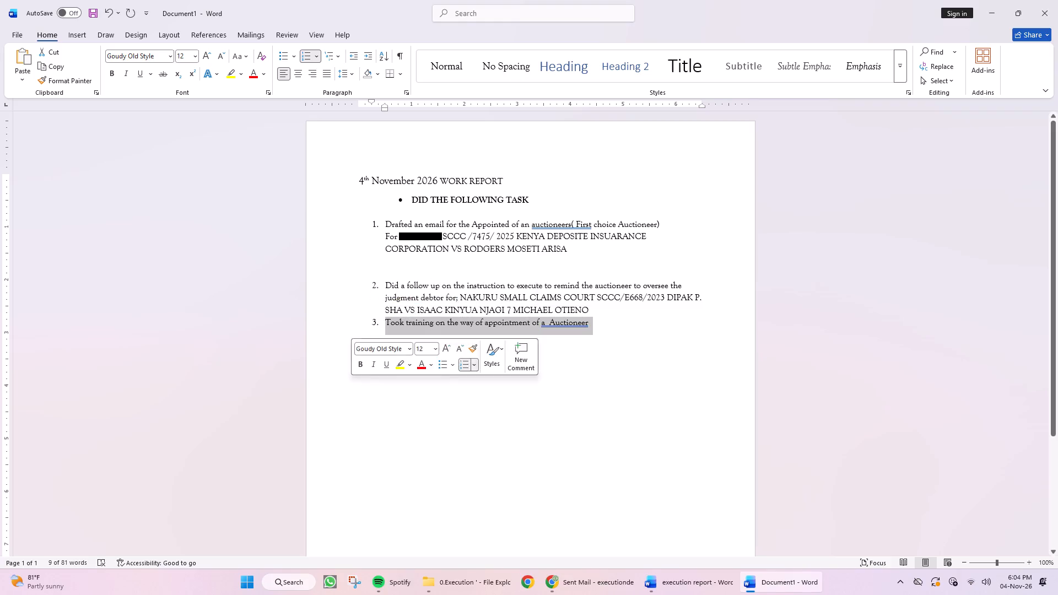
click(364, 420)
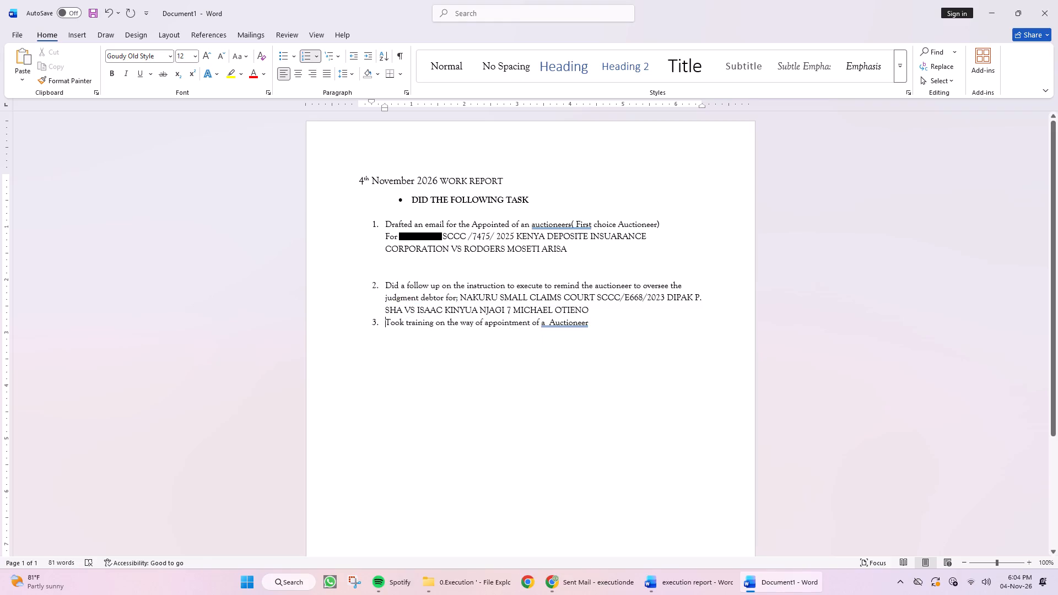
Accept the suggested spacing corrections in list items 1 and 3, giving "auctioneers (First choice Auctioneer)" and a single space in "a Auctioneer".
right_click(552, 226)
click(549, 237)
right_click(555, 326)
click(558, 331)
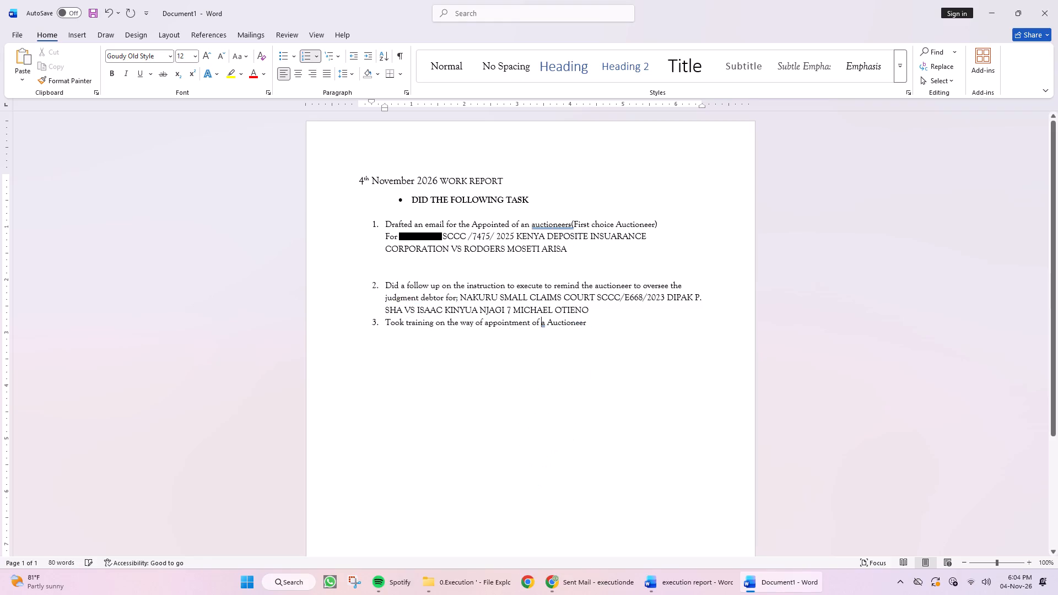
right_click(544, 223)
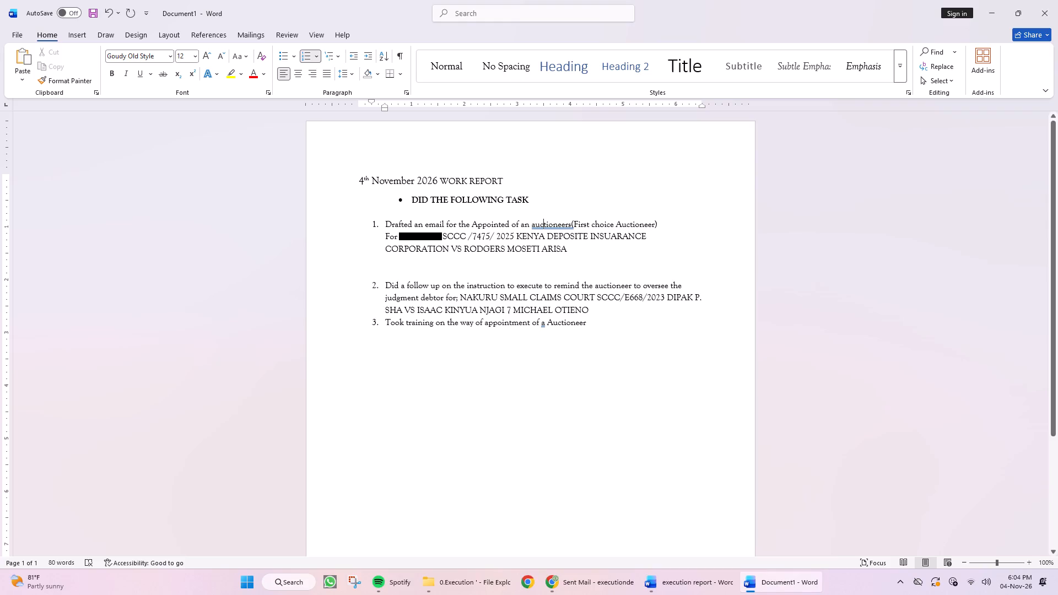
right_click(547, 230)
click(545, 235)
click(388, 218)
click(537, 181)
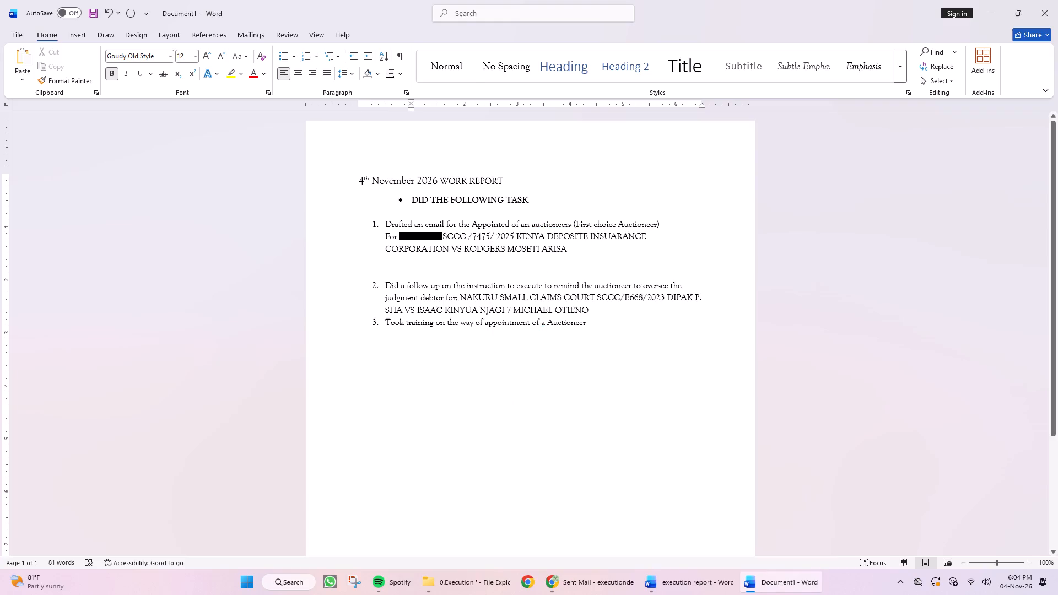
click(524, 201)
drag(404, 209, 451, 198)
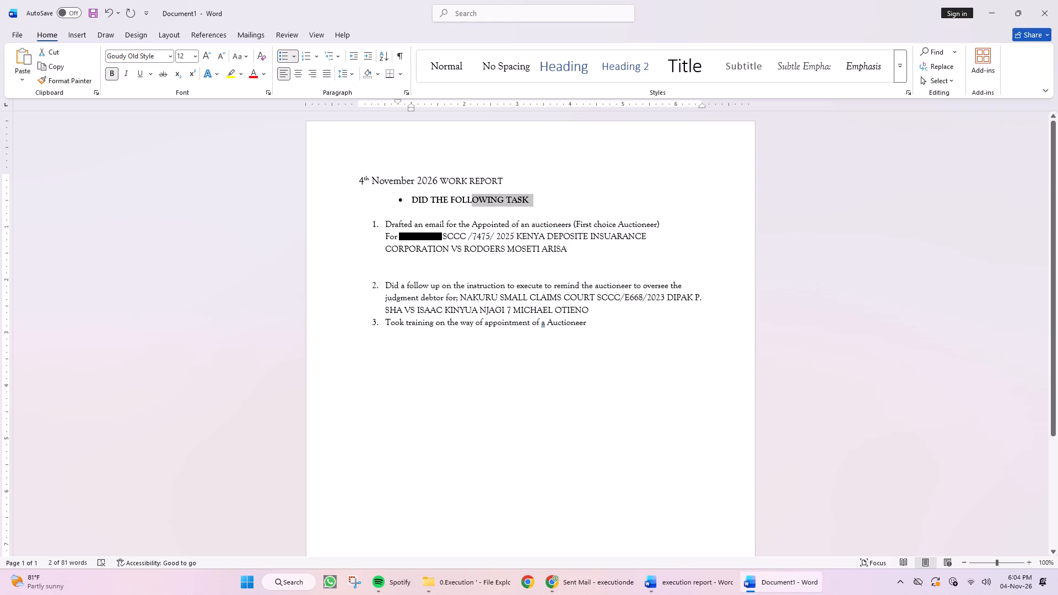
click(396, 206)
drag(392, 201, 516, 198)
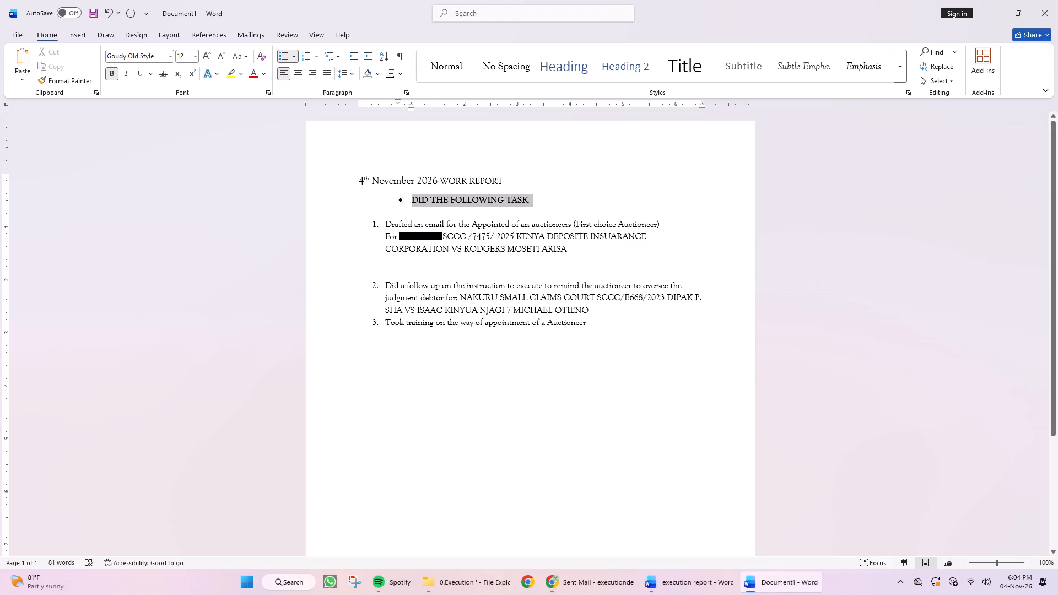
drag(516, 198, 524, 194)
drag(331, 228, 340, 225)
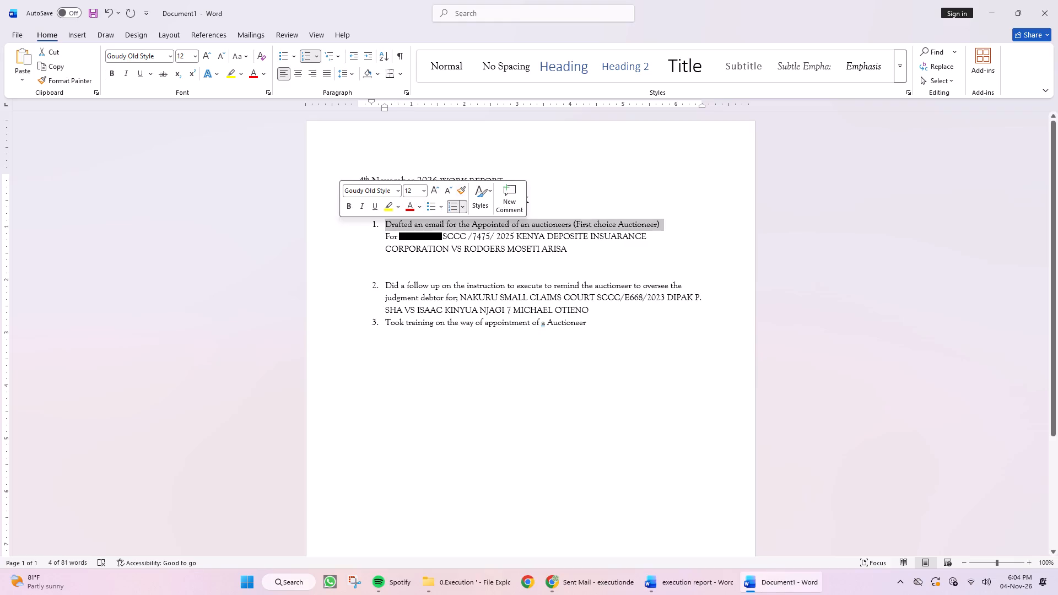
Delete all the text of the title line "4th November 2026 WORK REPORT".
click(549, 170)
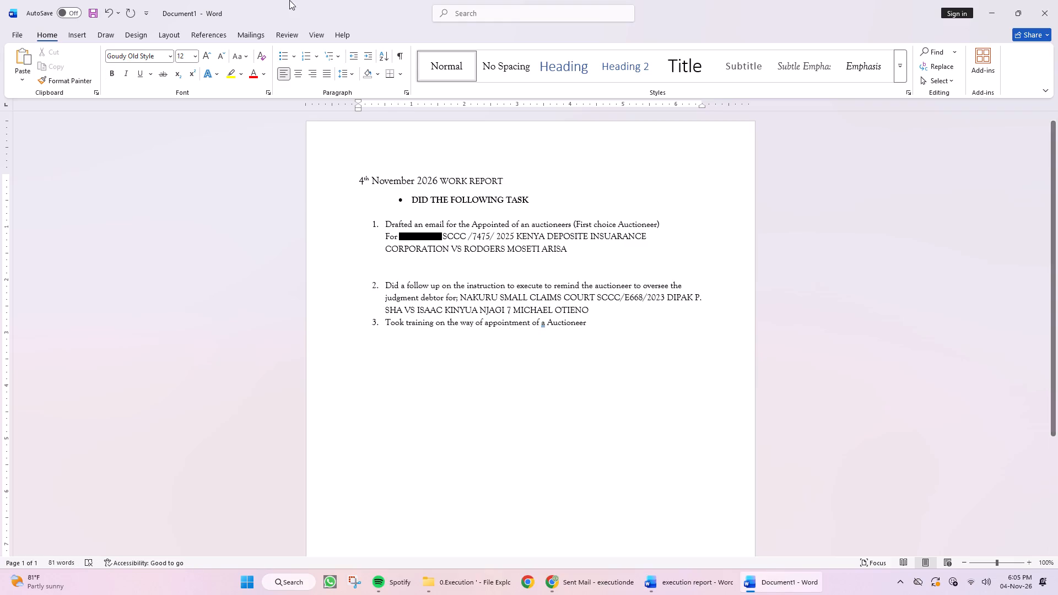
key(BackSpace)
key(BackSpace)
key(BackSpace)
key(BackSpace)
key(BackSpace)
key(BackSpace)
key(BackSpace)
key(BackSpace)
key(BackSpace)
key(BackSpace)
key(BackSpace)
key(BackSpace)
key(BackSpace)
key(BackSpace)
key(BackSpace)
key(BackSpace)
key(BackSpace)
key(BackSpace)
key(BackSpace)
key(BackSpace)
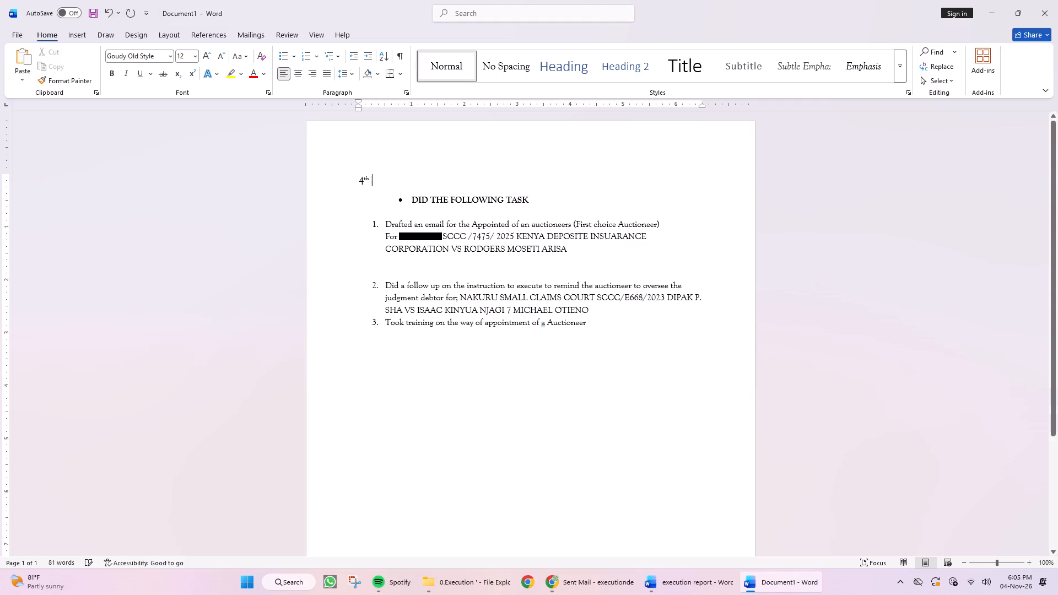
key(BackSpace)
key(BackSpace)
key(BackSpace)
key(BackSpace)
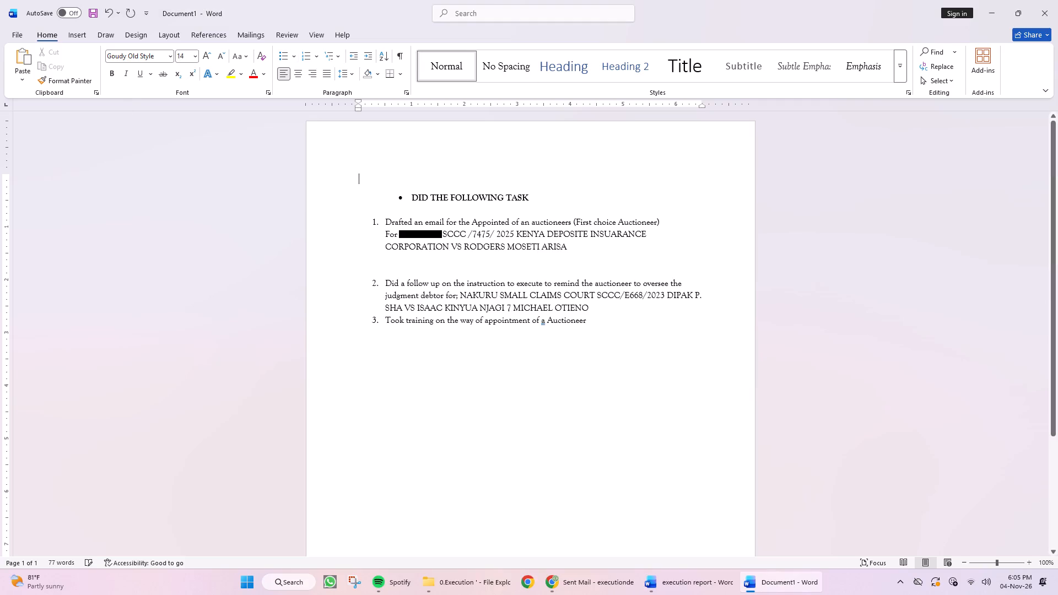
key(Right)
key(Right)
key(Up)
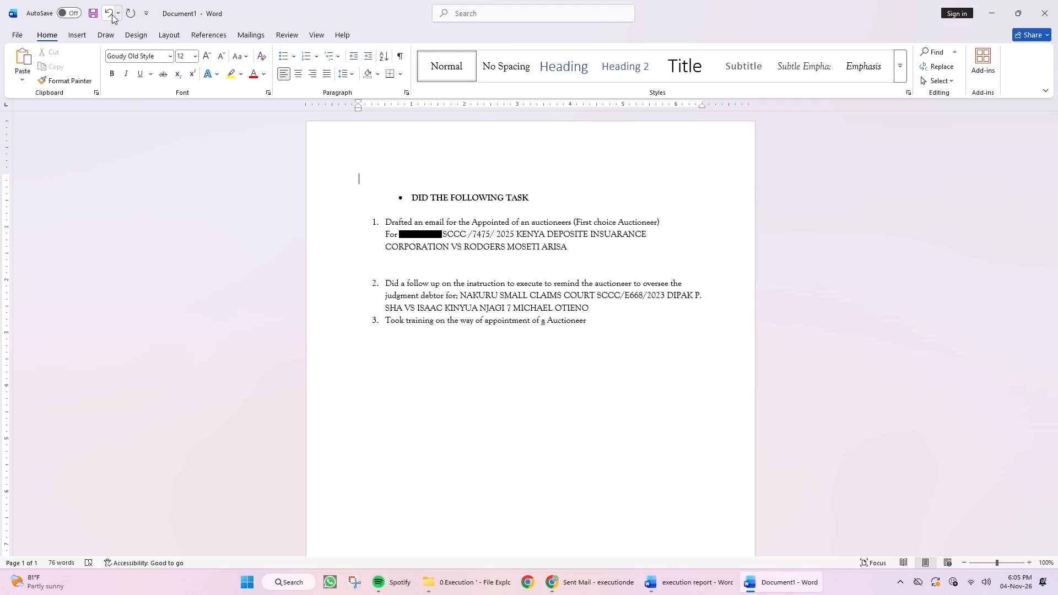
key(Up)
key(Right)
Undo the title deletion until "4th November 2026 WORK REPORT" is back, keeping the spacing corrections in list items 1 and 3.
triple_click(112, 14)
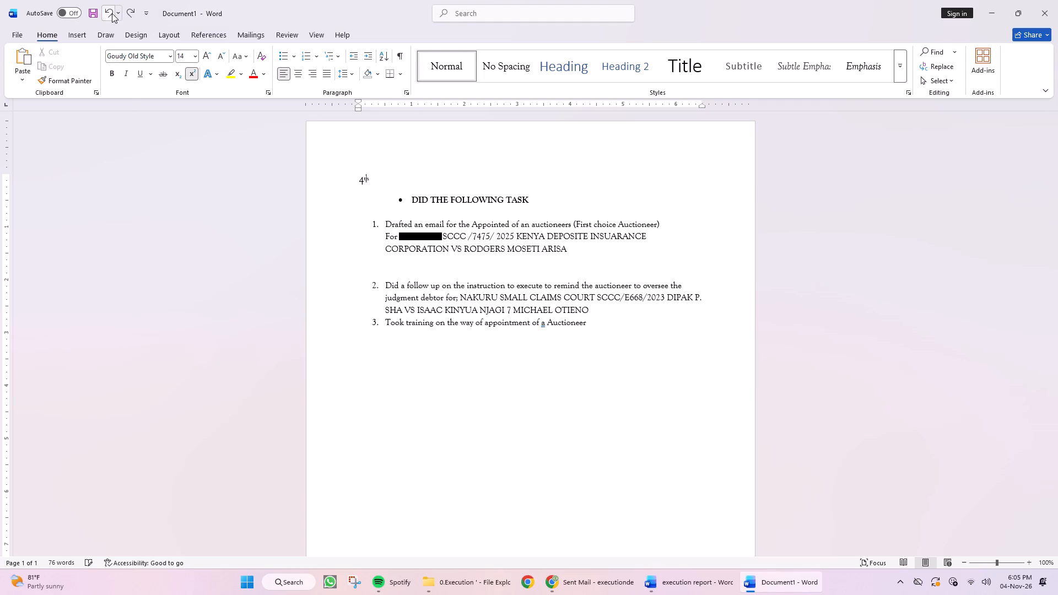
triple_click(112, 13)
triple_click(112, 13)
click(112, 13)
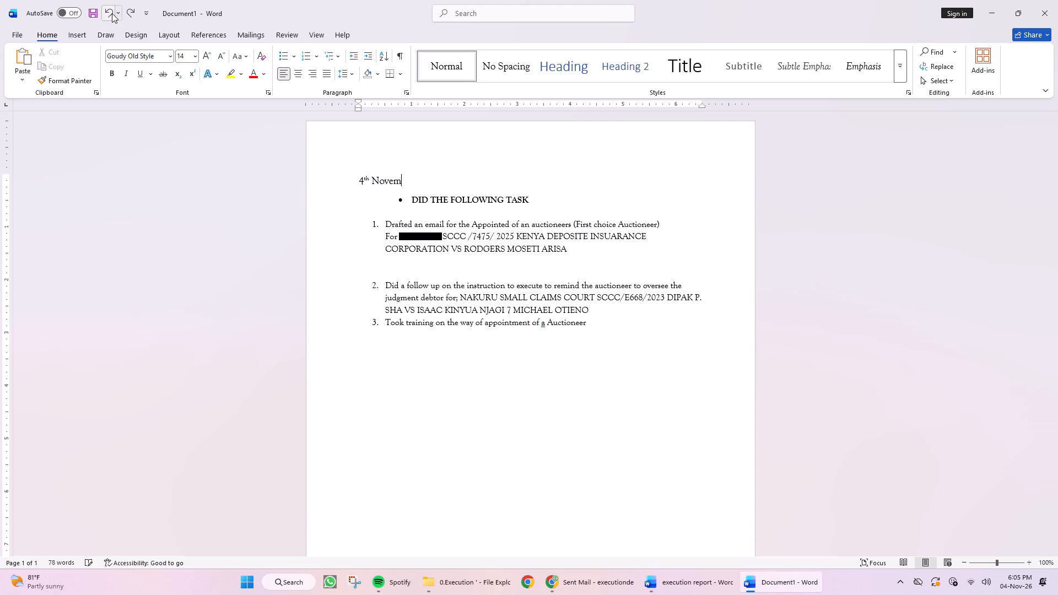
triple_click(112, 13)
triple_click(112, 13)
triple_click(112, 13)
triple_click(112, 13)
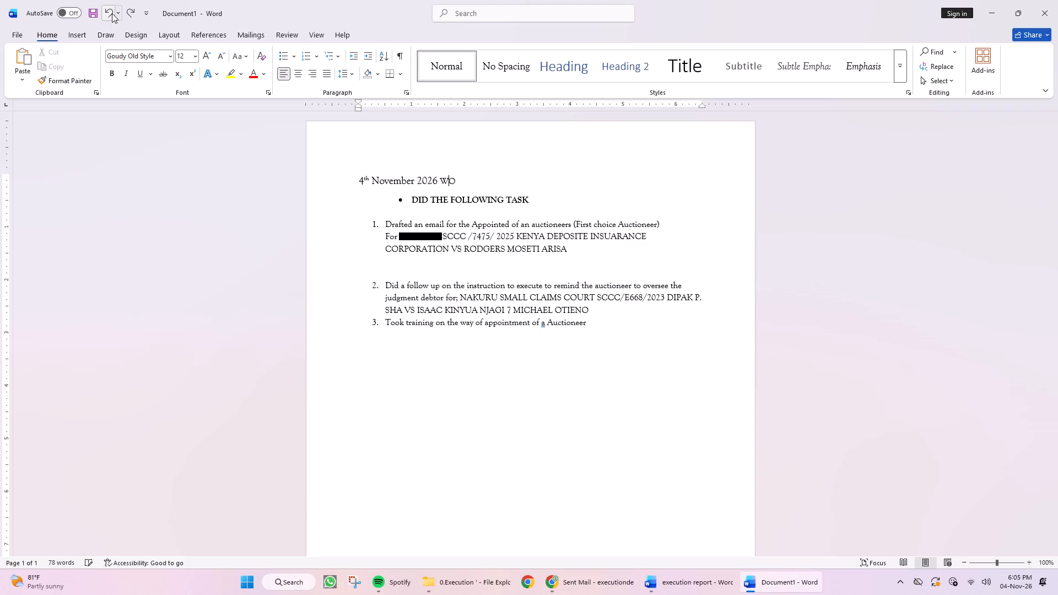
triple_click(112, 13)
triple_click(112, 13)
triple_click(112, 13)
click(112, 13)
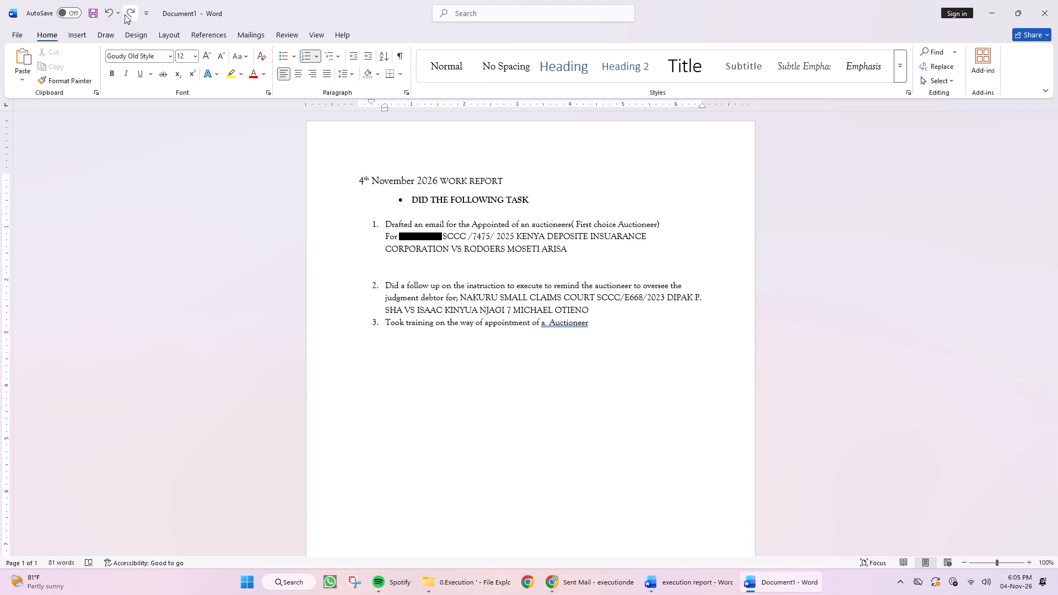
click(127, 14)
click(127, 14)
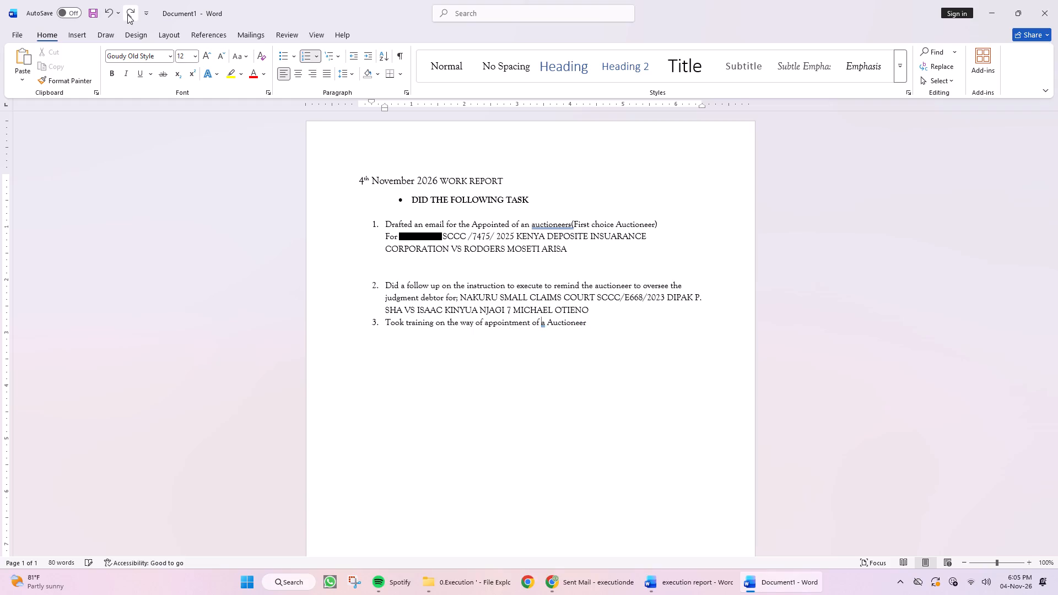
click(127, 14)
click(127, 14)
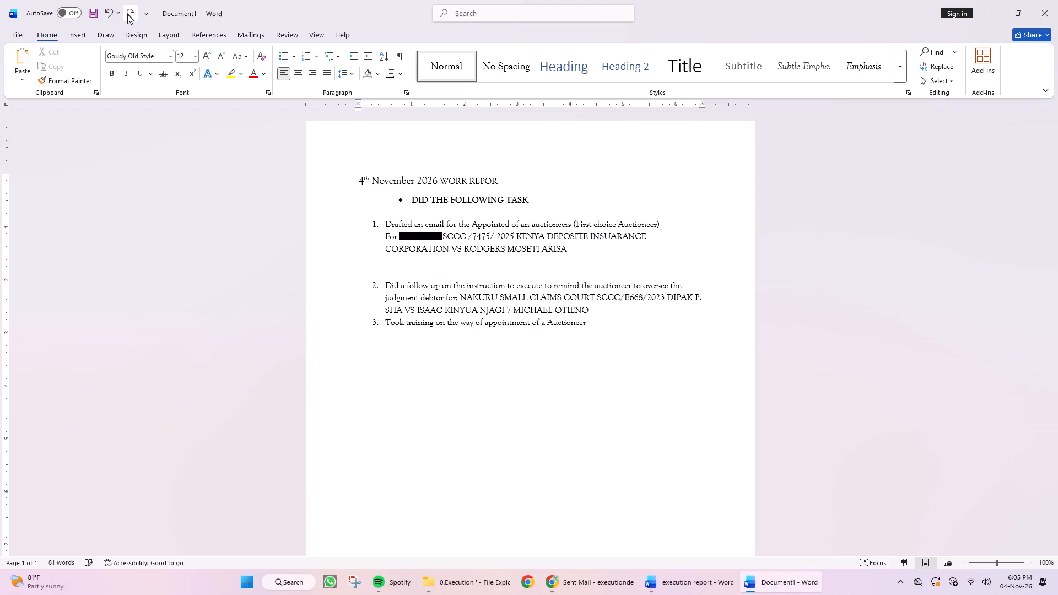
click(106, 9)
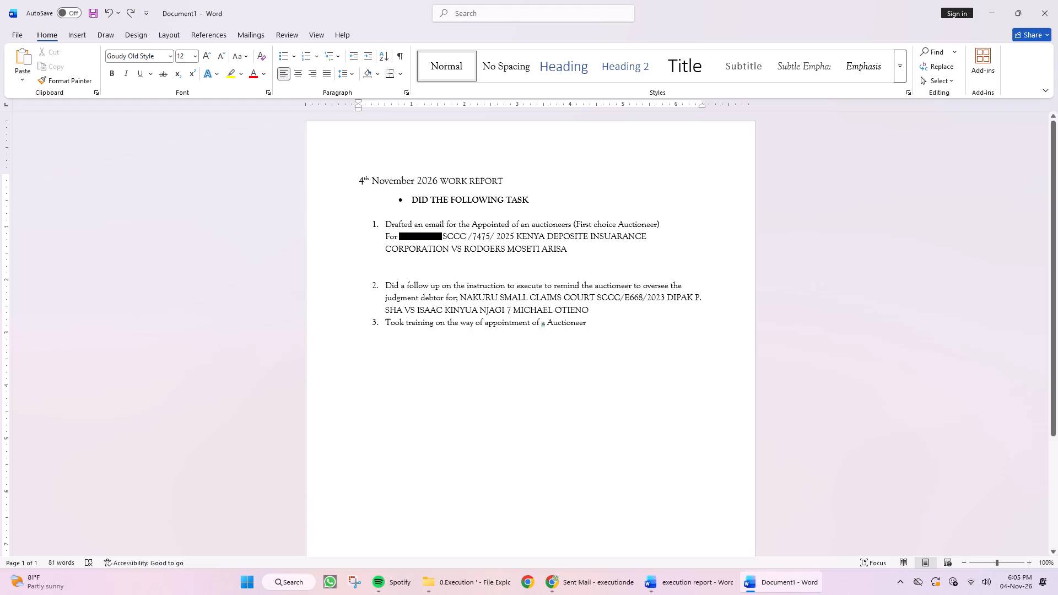
Centre the title line "4th November 2026 WORK REPORT".
triple_click(419, 177)
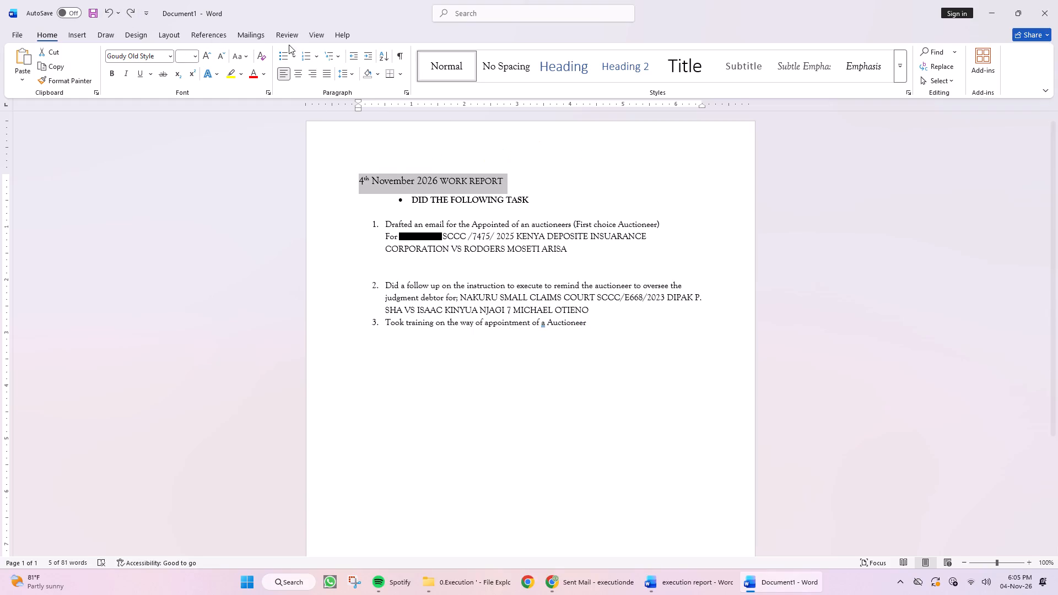
click(307, 75)
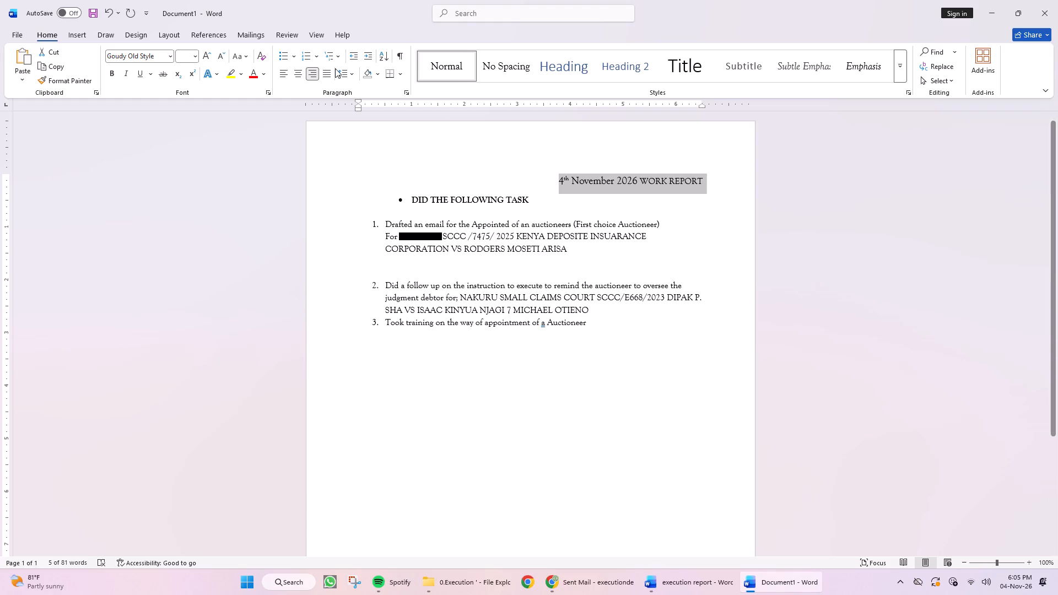
click(300, 72)
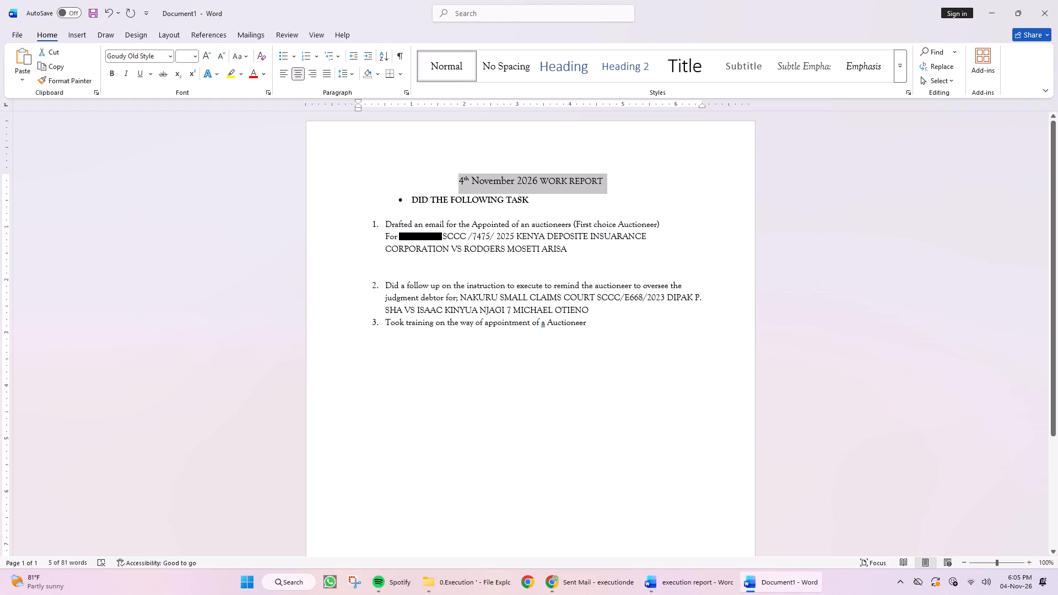
Switch the "DID THE FOLLOWING TASK" bullet line to justified alignment.
triple_click(446, 201)
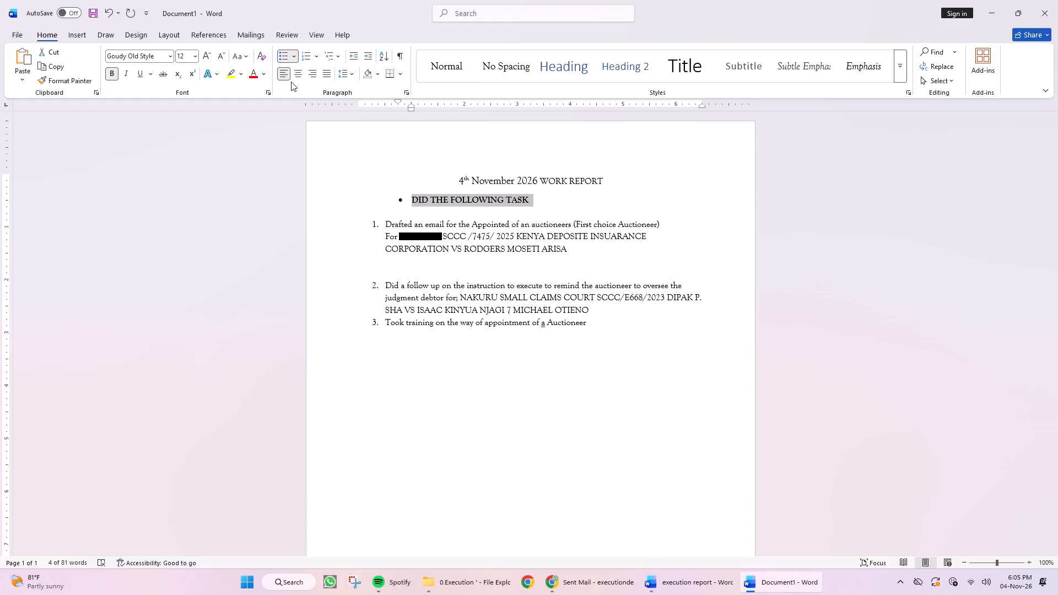
click(281, 72)
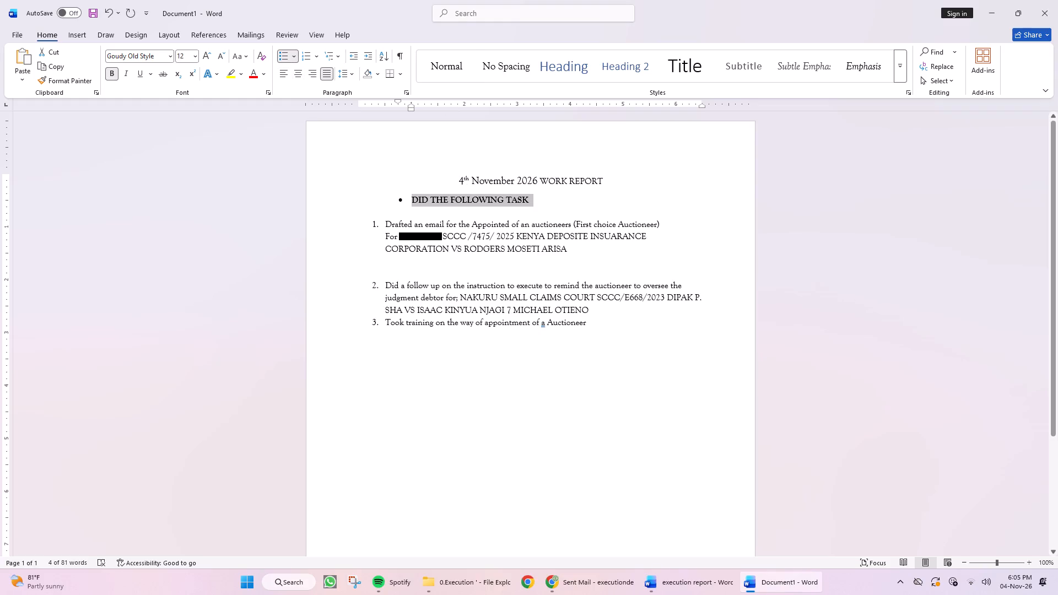
click(384, 189)
Underline the bullet line's text "DID THE FOLLOWING TASK".
triple_click(417, 204)
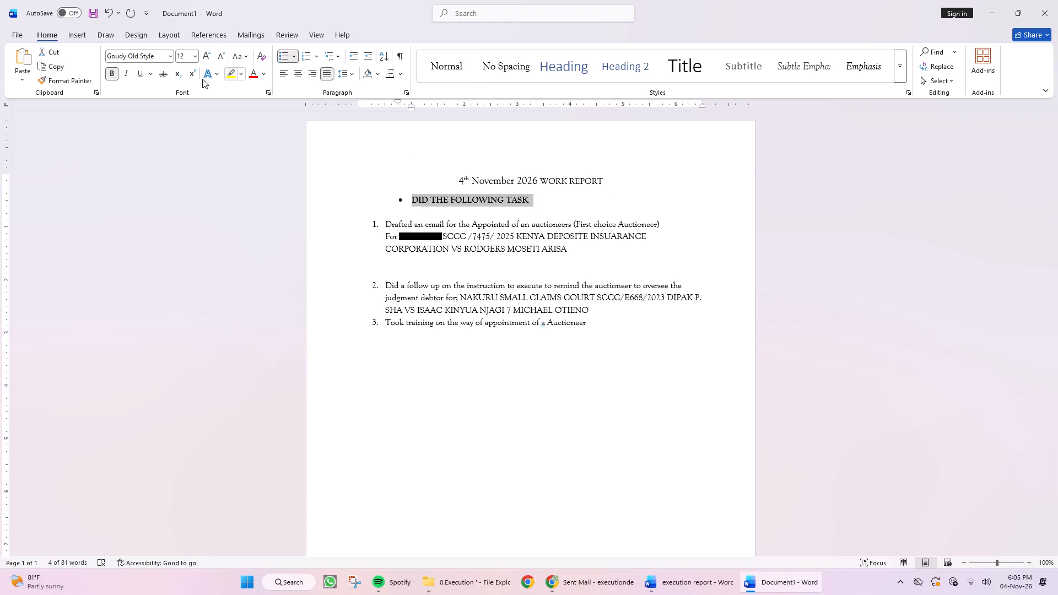
click(144, 73)
click(363, 187)
Remove the blank lines between items 1 and 2 of the numbered list.
click(412, 268)
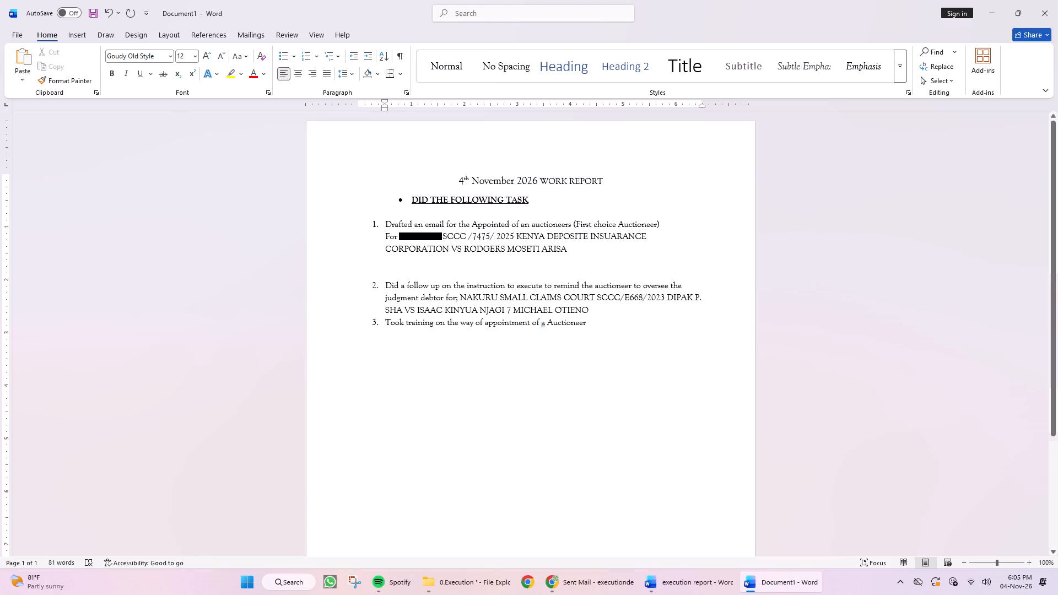
key(BackSpace)
key(BackSpace)
key(BackSpace)
key(BackSpace)
key(BackSpace)
key(BackSpace)
key(BackSpace)
key(BackSpace)
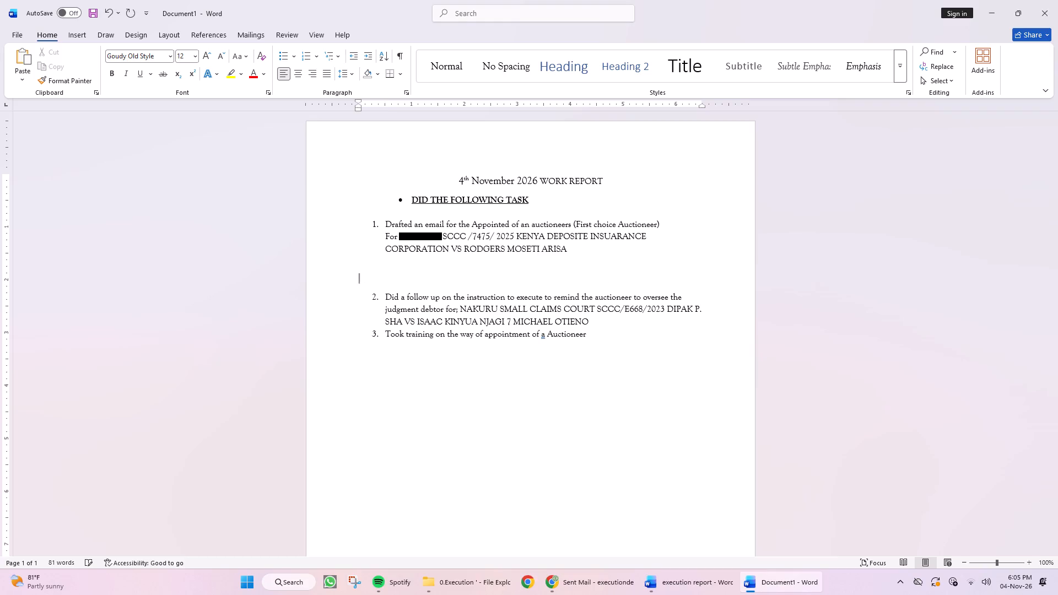
key(BackSpace)
key(BackSpace)
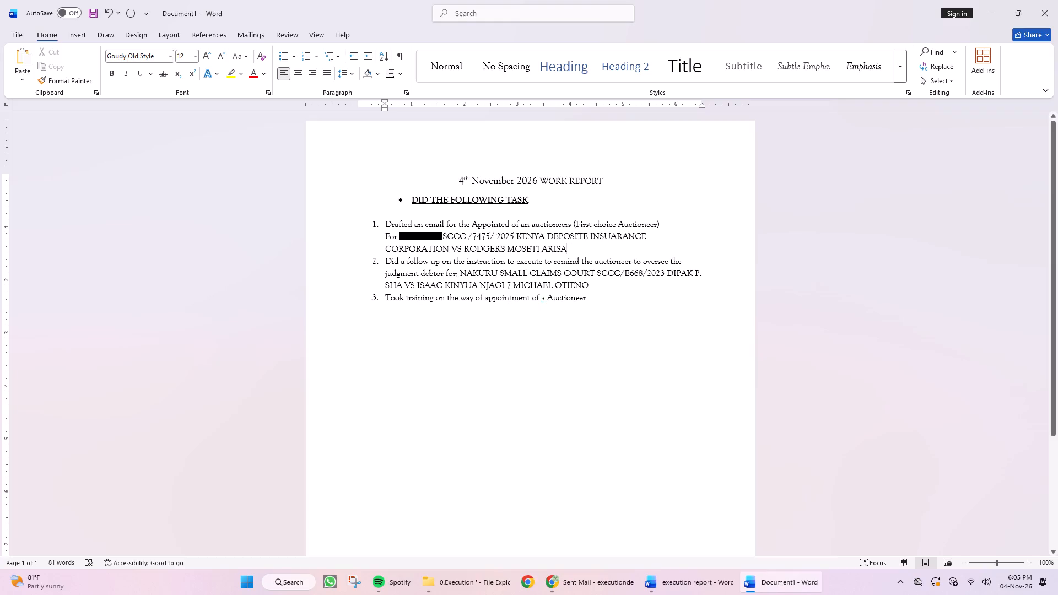
click(603, 304)
Save the report to the Desktop as a Word document named "4th November 2026 WORK REPORT".
click(13, 38)
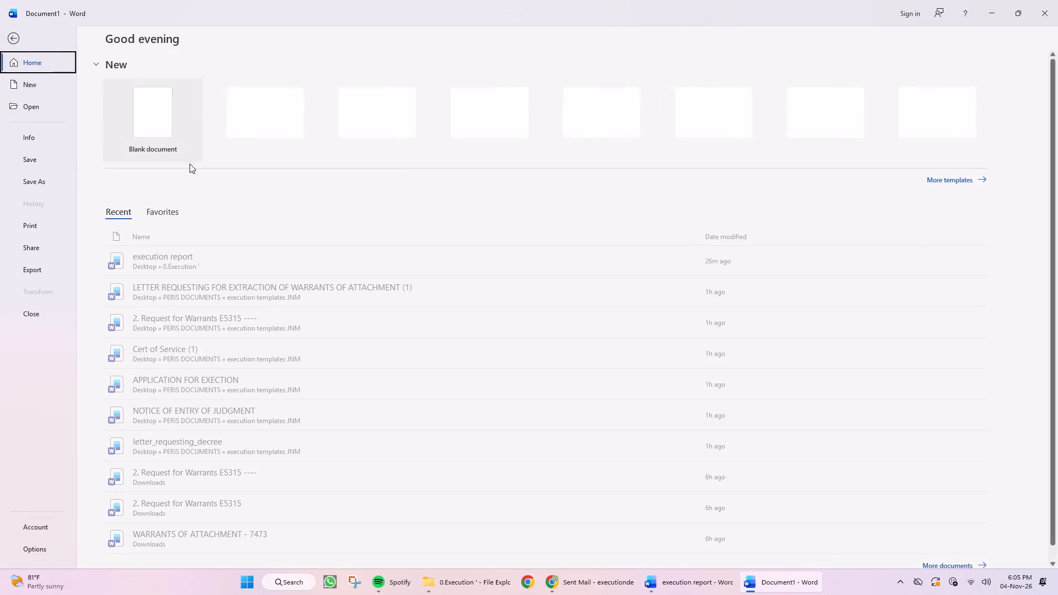
click(29, 185)
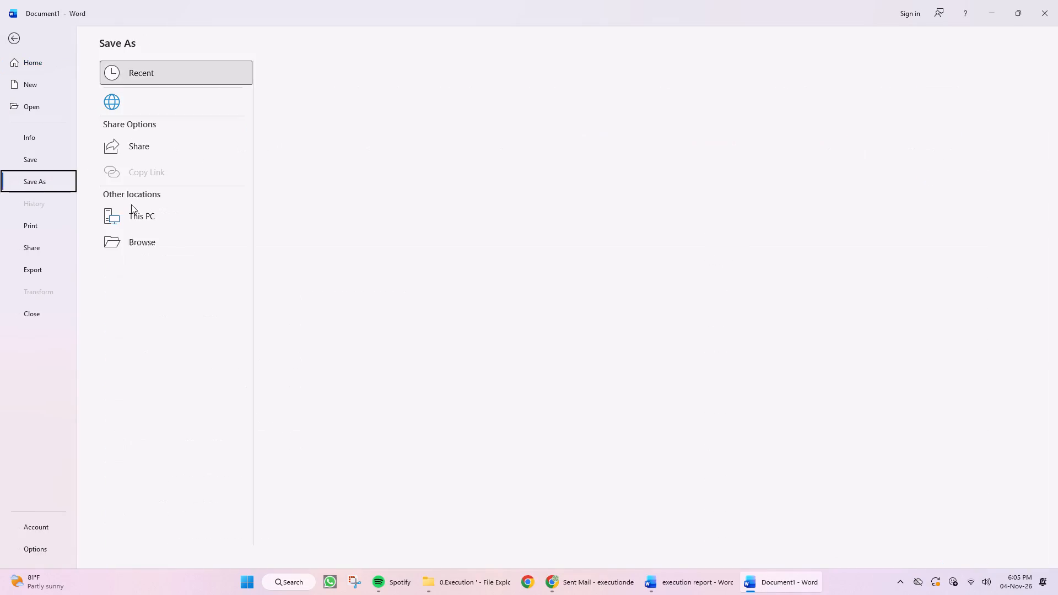
click(161, 218)
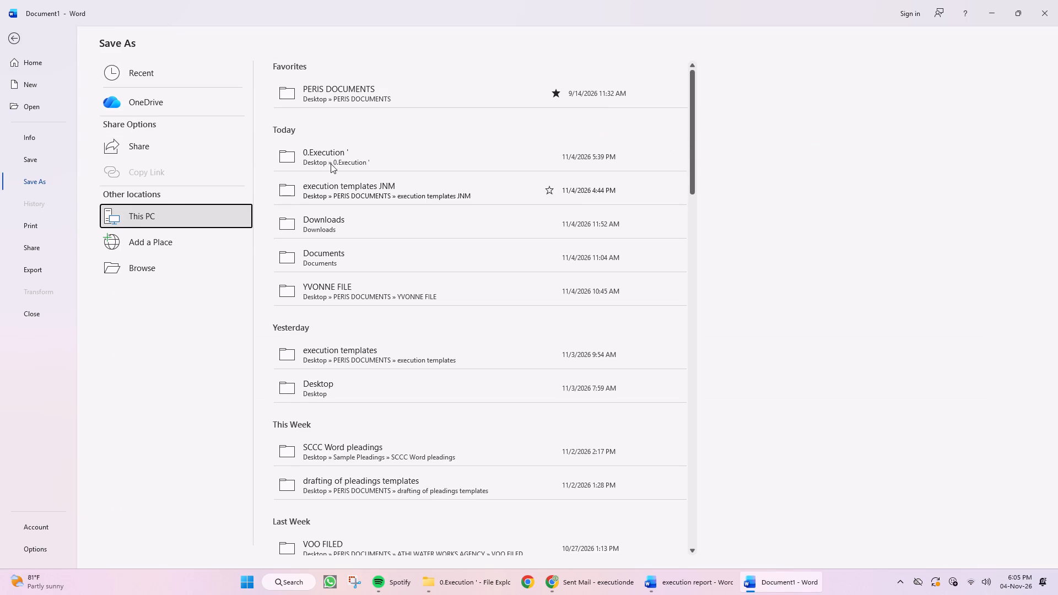
click(171, 217)
click(354, 378)
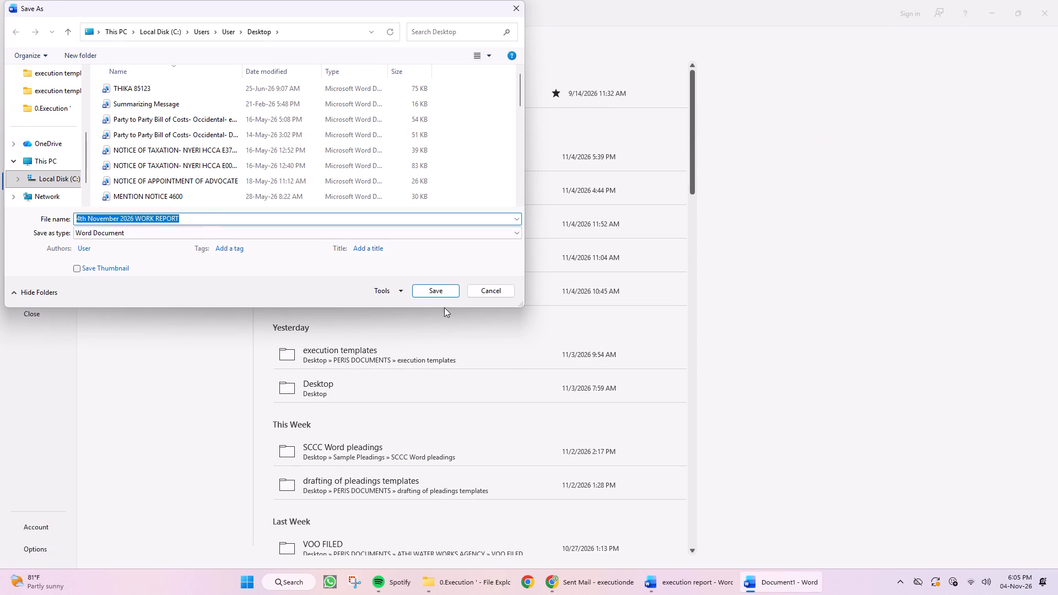
click(436, 290)
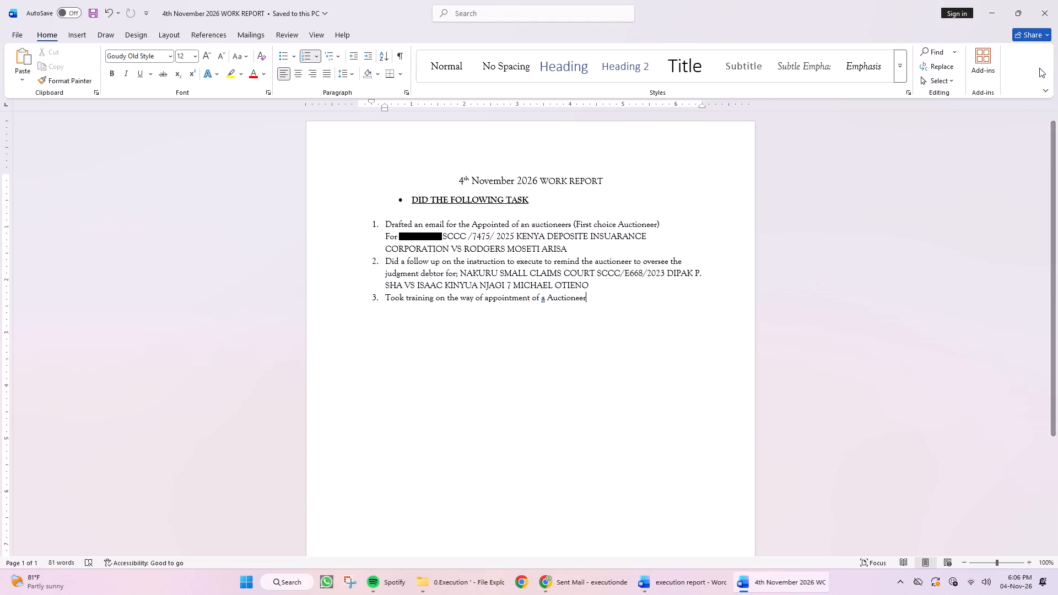
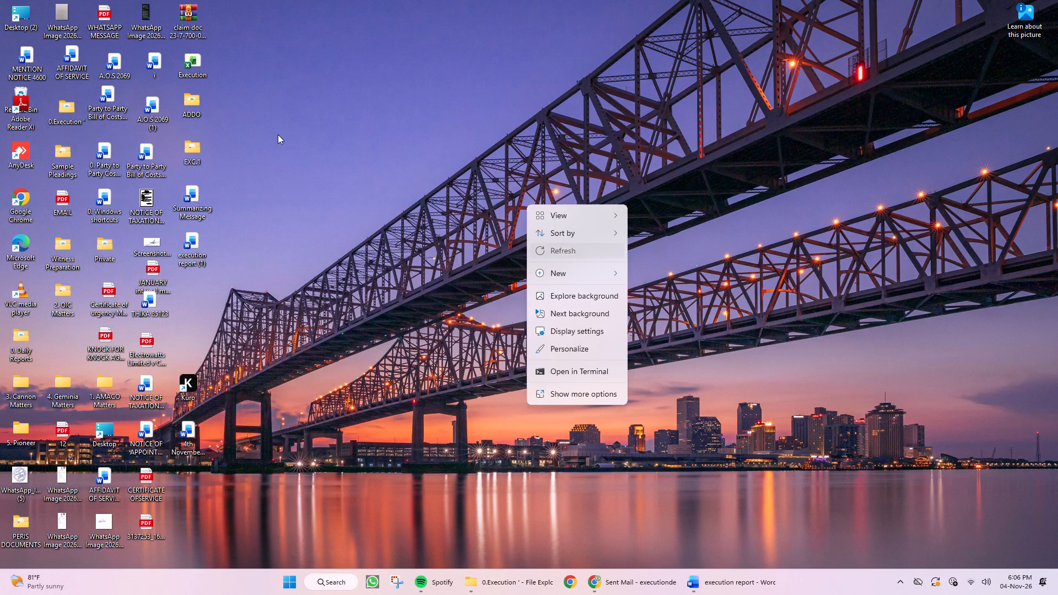
Check the saved "4th November 2026 WORK REPORT" document on the desktop.
click(192, 431)
click(551, 267)
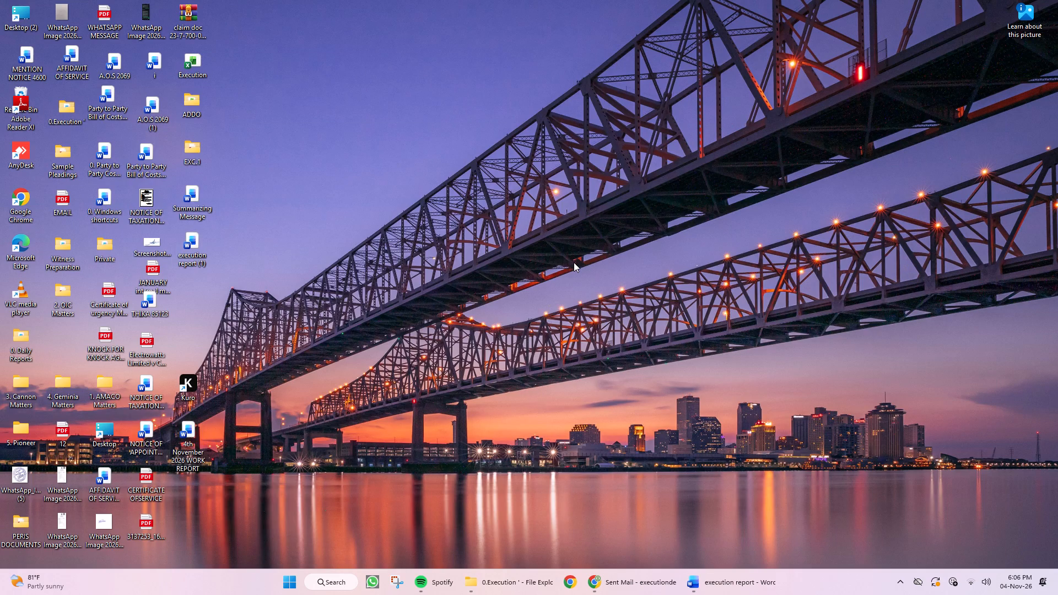